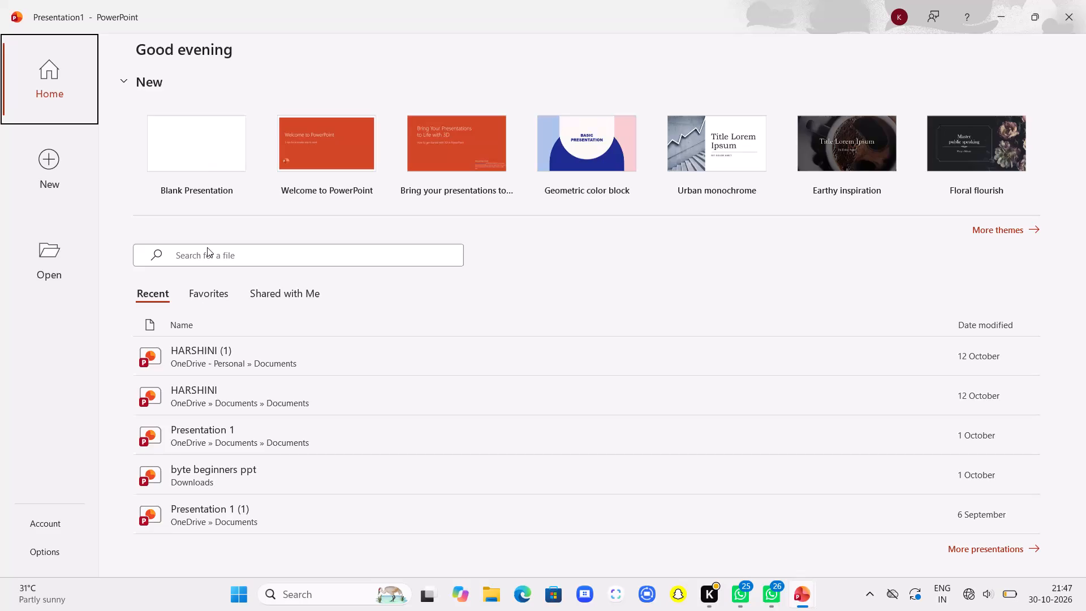
# Search the existing presentation files for "stu", shorten the search term to "s" and look through the matches.
pyautogui.click(207, 247)
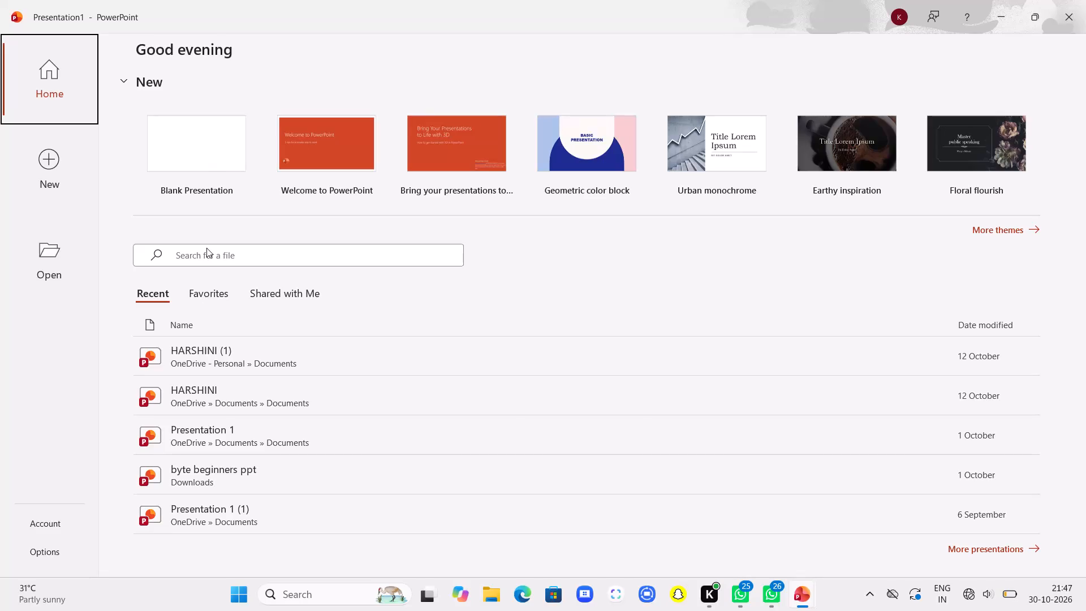
pyautogui.click(205, 255)
pyautogui.write('stu')
pyautogui.press('BackSpace')
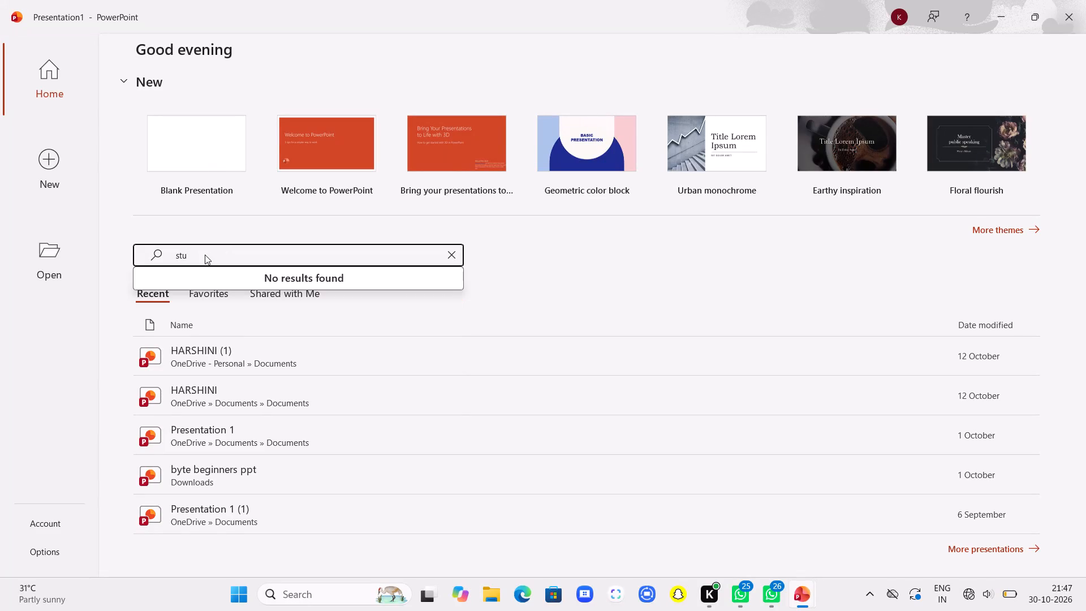
pyautogui.press('BackSpace')
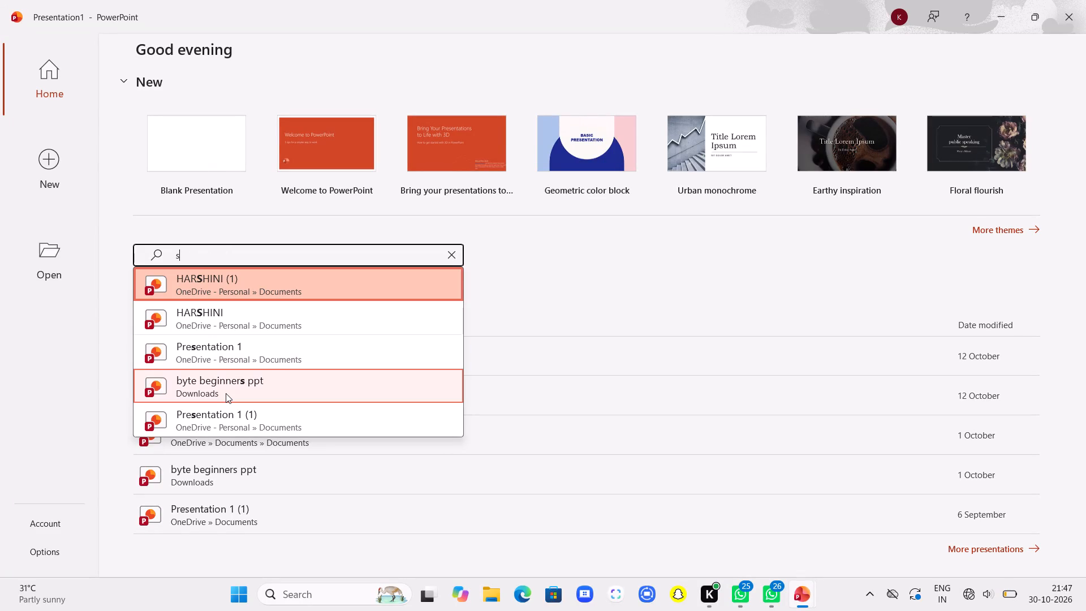
pyautogui.scroll(-5, 226, 393)
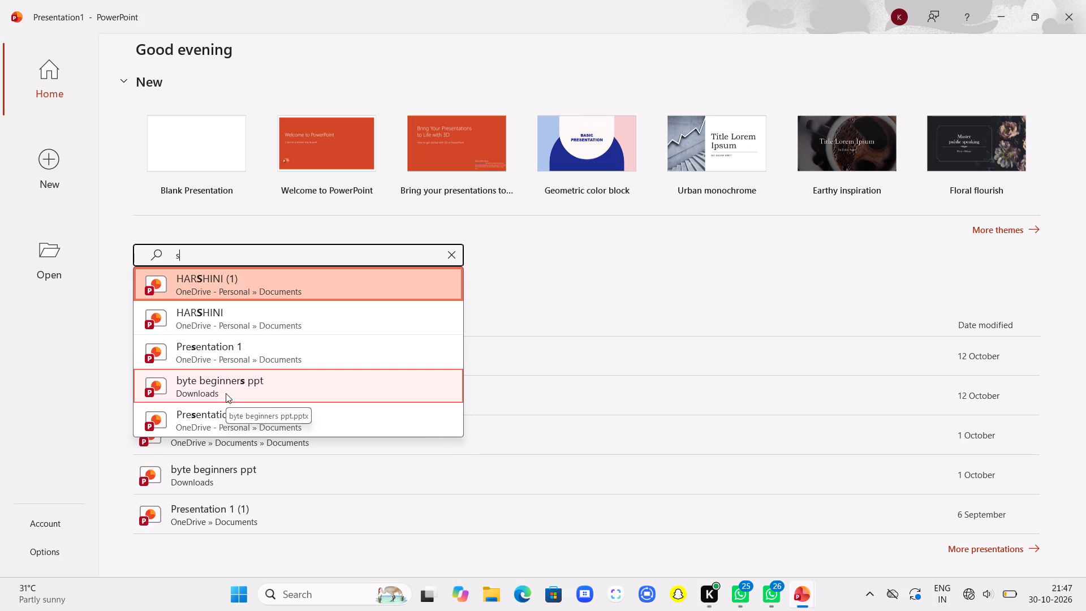
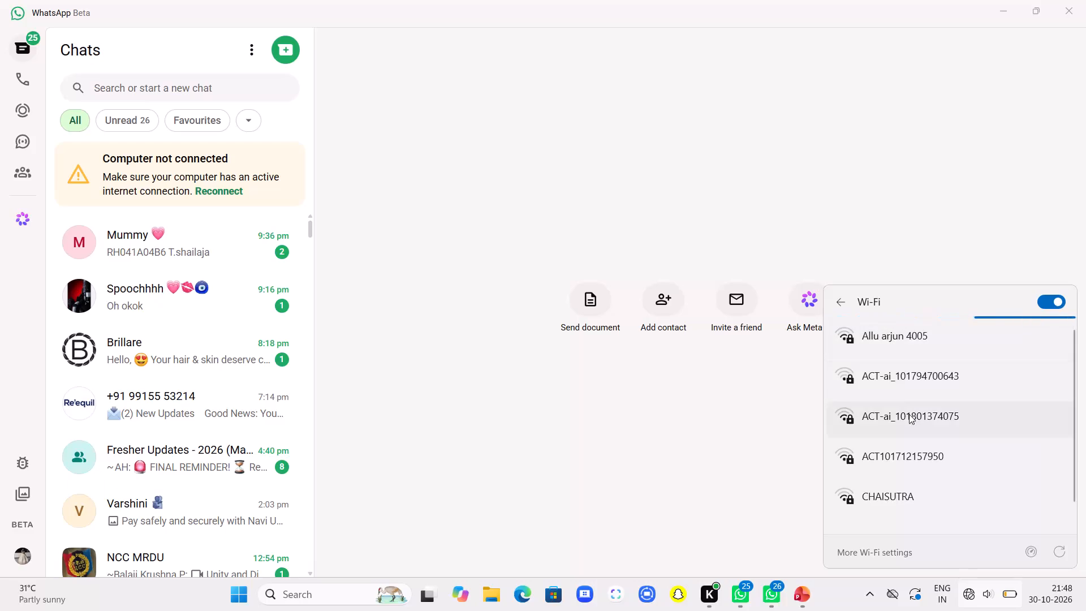
# Look through the available Wi-Fi networks for one to connect to.
pyautogui.scroll(3, 920, 470)
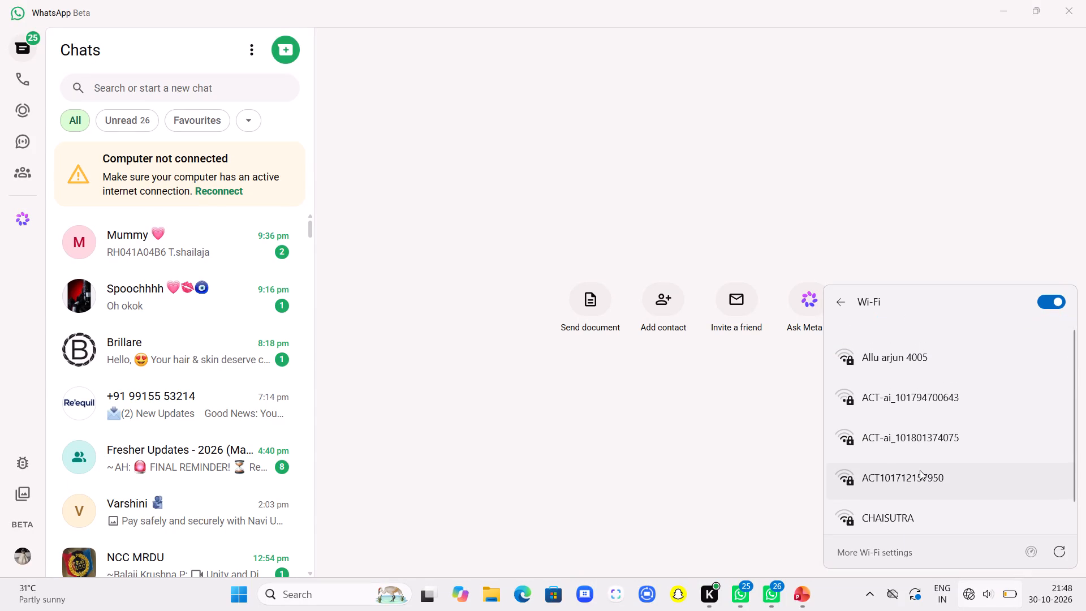
pyautogui.scroll(10, 920, 470)
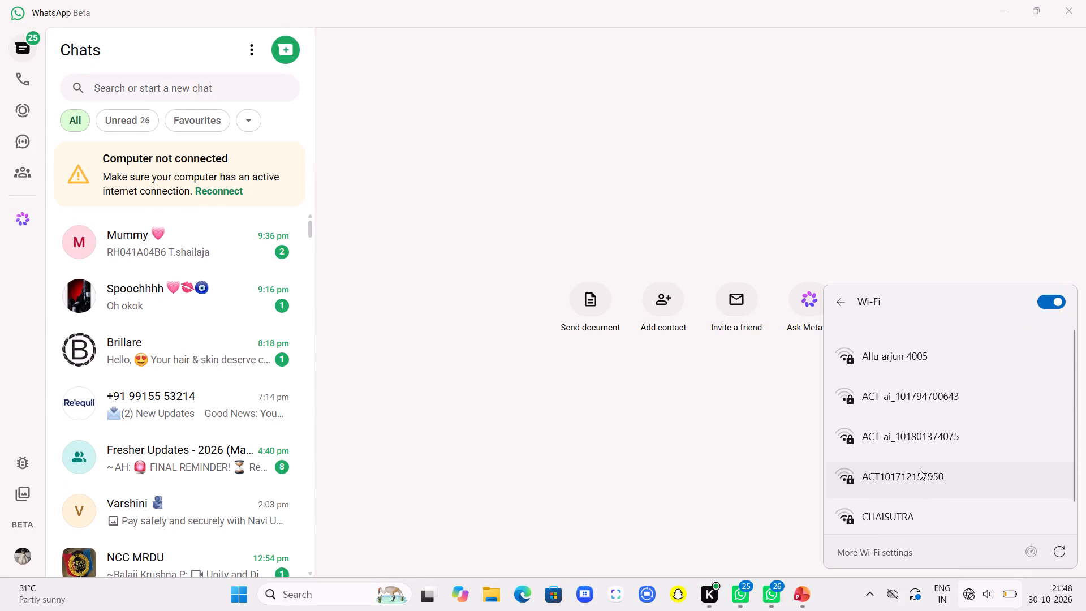
pyautogui.scroll(20, 920, 470)
pyautogui.scroll(20, 920, 470)
pyautogui.scroll(3, 920, 470)
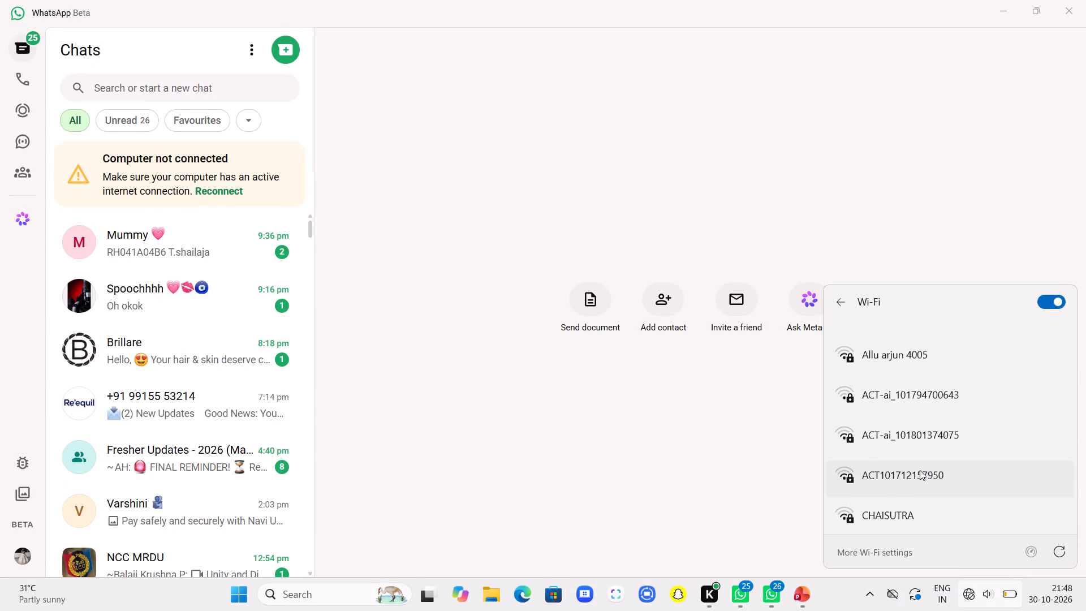
pyautogui.scroll(20, 920, 470)
pyautogui.scroll(20, 920, 470)
pyautogui.scroll(2, 920, 470)
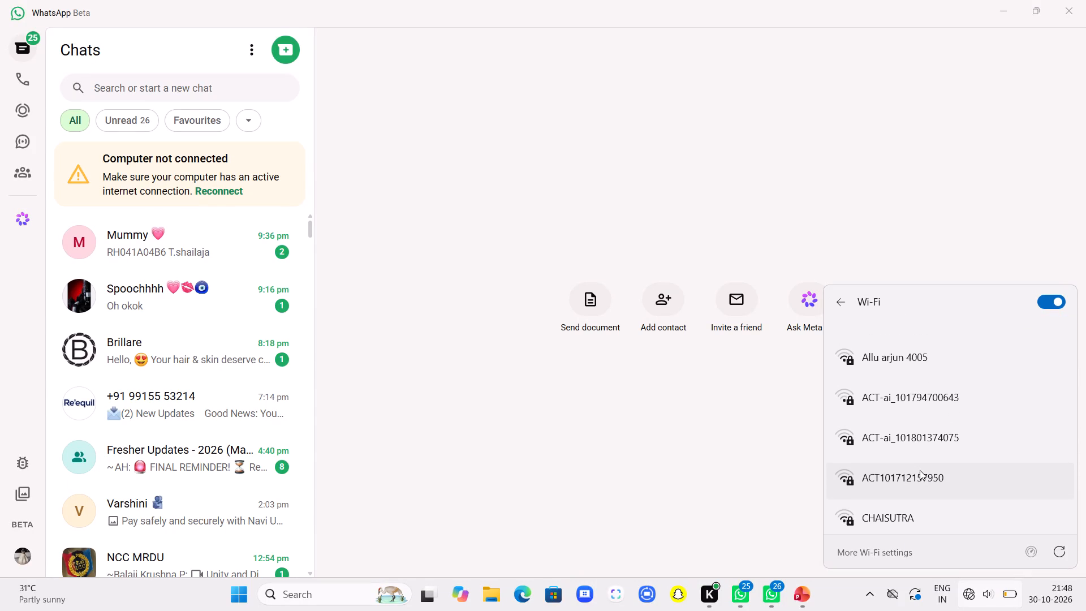
pyautogui.scroll(1, 920, 470)
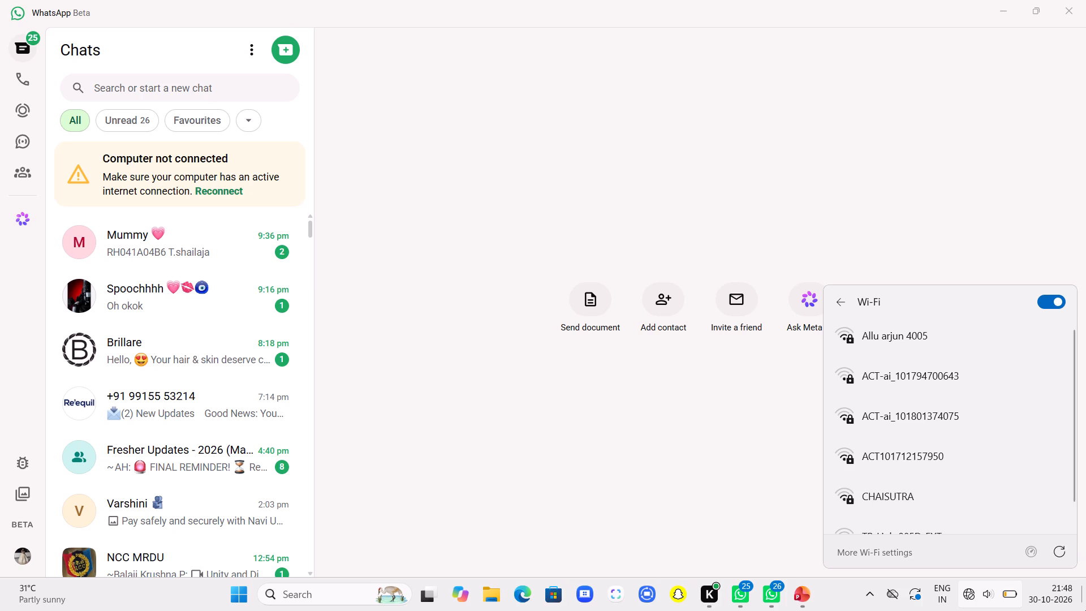
pyautogui.click(1060, 544)
pyautogui.click(1060, 544)
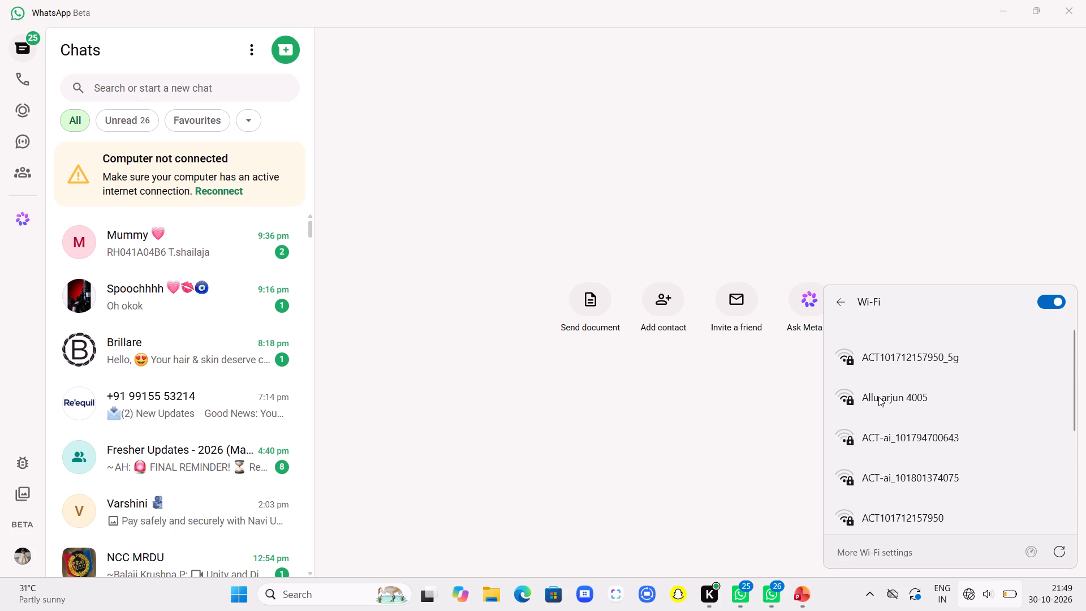
pyautogui.scroll(9, 878, 397)
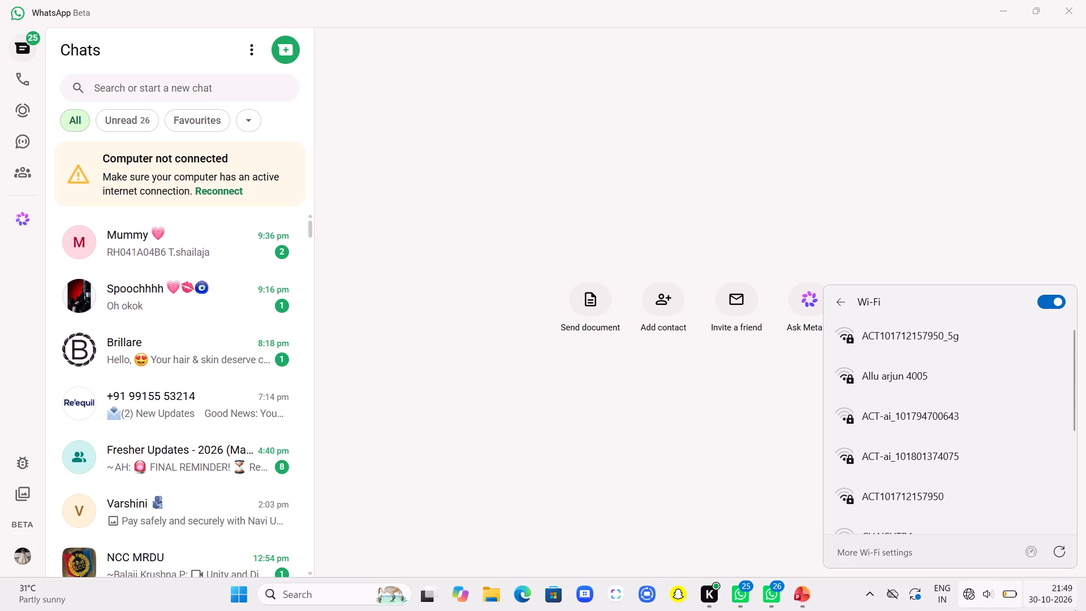
# Rescan for Wi-Fi networks once more and look through the refreshed list.
pyautogui.click(1066, 545)
pyautogui.scroll(-4, 889, 443)
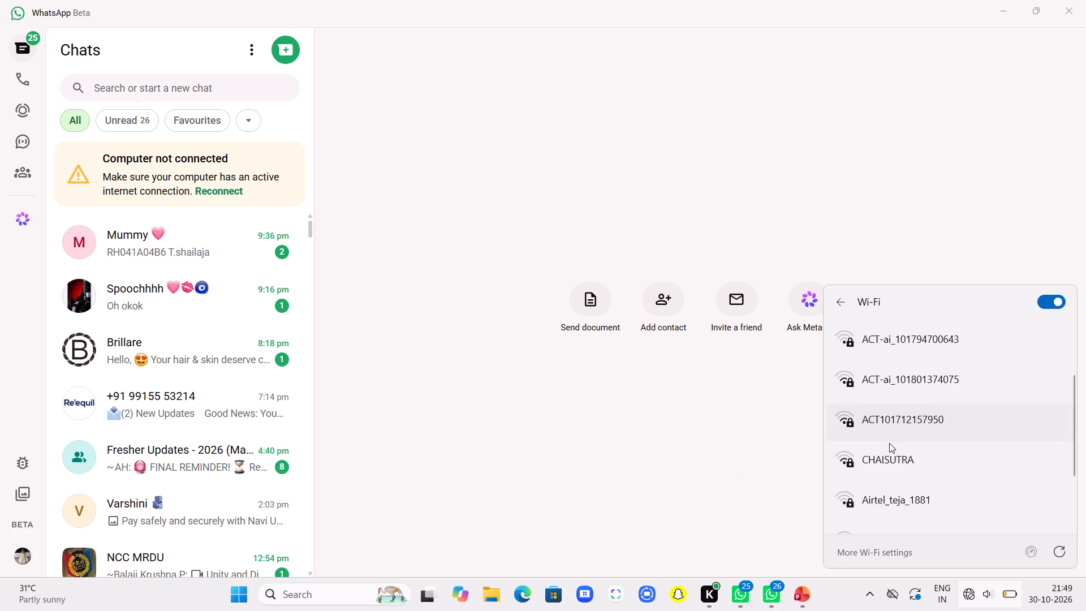
pyautogui.scroll(-2, 889, 443)
pyautogui.scroll(20, 889, 443)
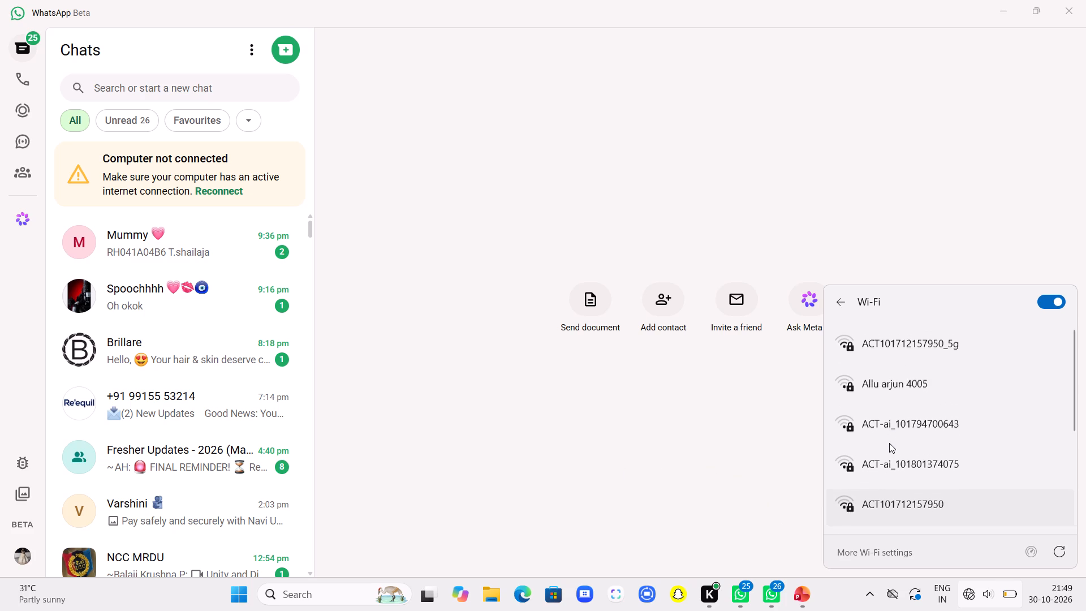
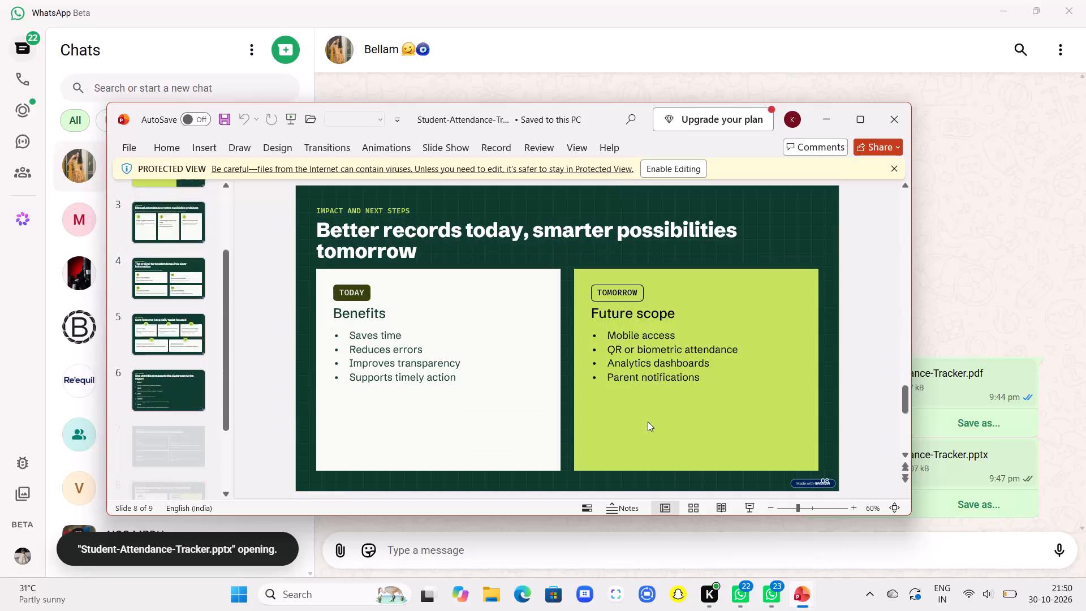
# Look through the slides of the Student-Attendance-Tracker presentation, including the problem, project purpose and daily workflow slides.
pyautogui.scroll(-2, 648, 421)
pyautogui.scroll(1, 648, 421)
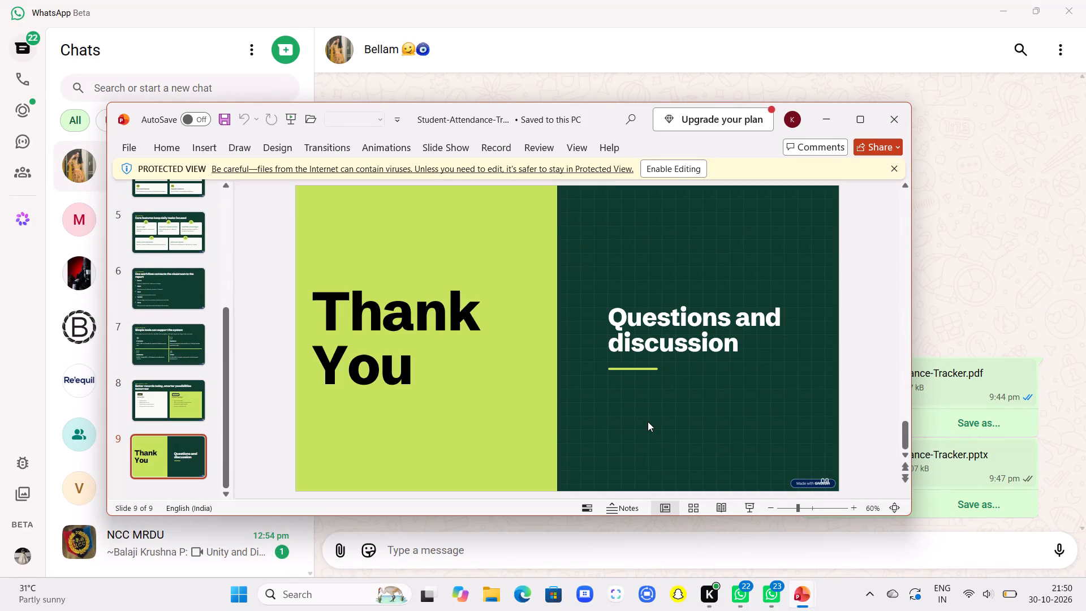
pyautogui.scroll(5, 648, 421)
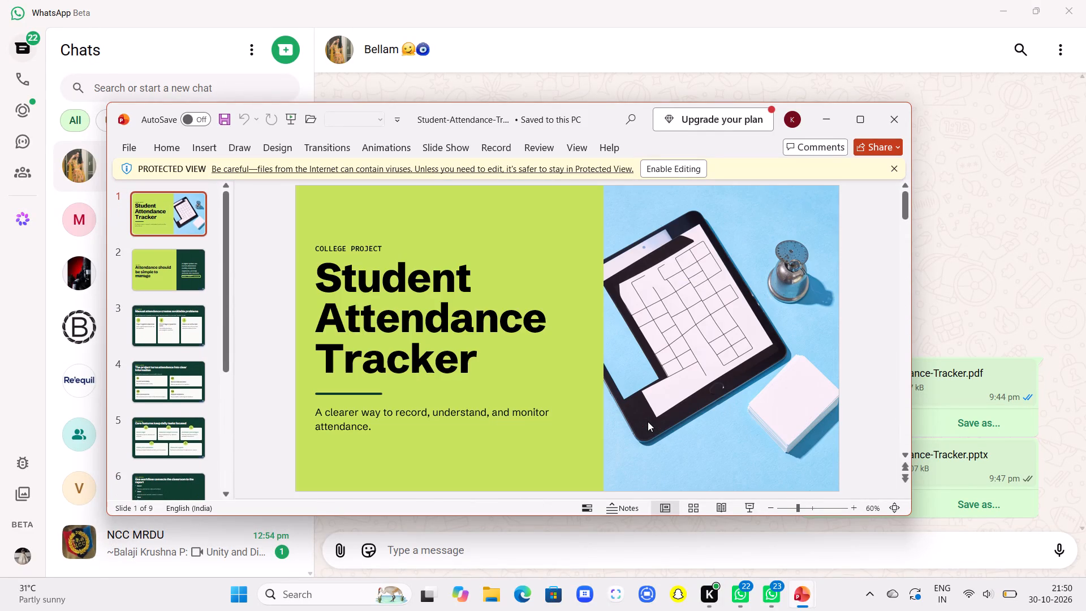
pyautogui.scroll(11, 648, 421)
pyautogui.click(183, 312)
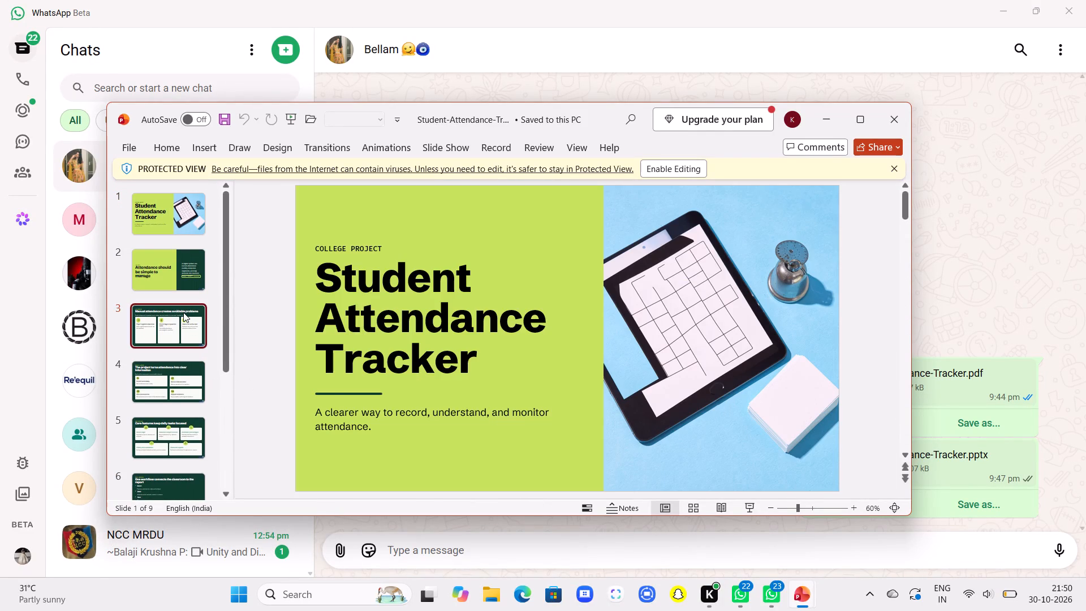
pyautogui.click(171, 423)
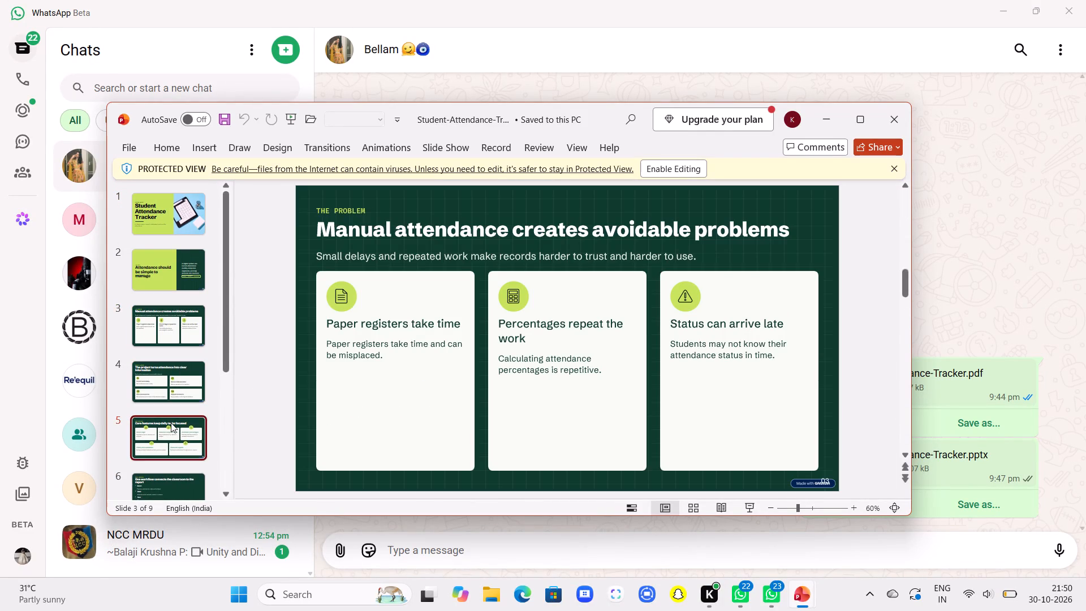
pyautogui.click(163, 378)
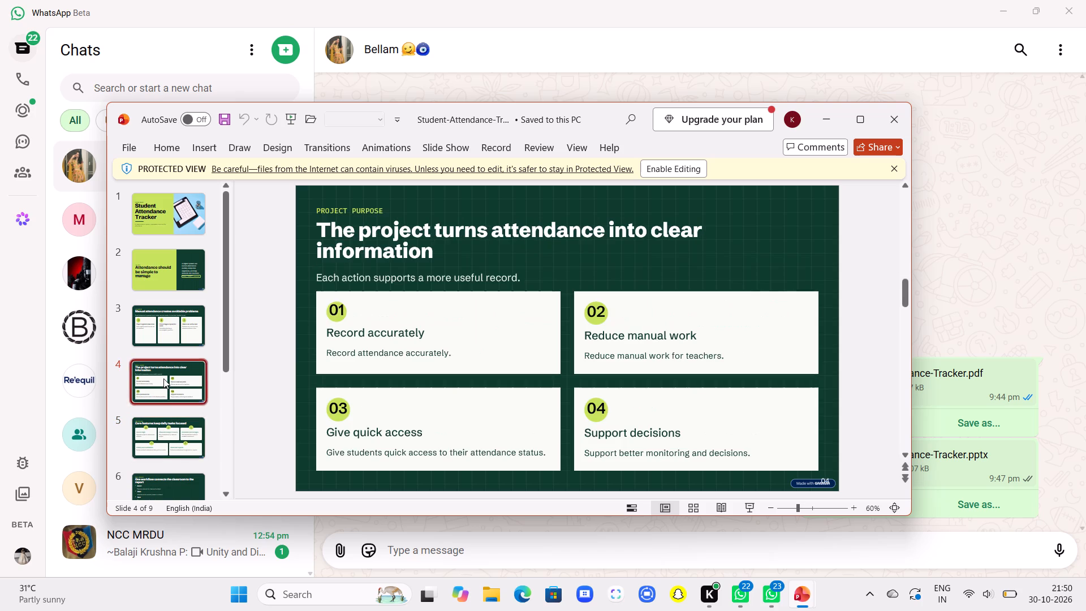
pyautogui.scroll(-2, 163, 378)
pyautogui.click(163, 378)
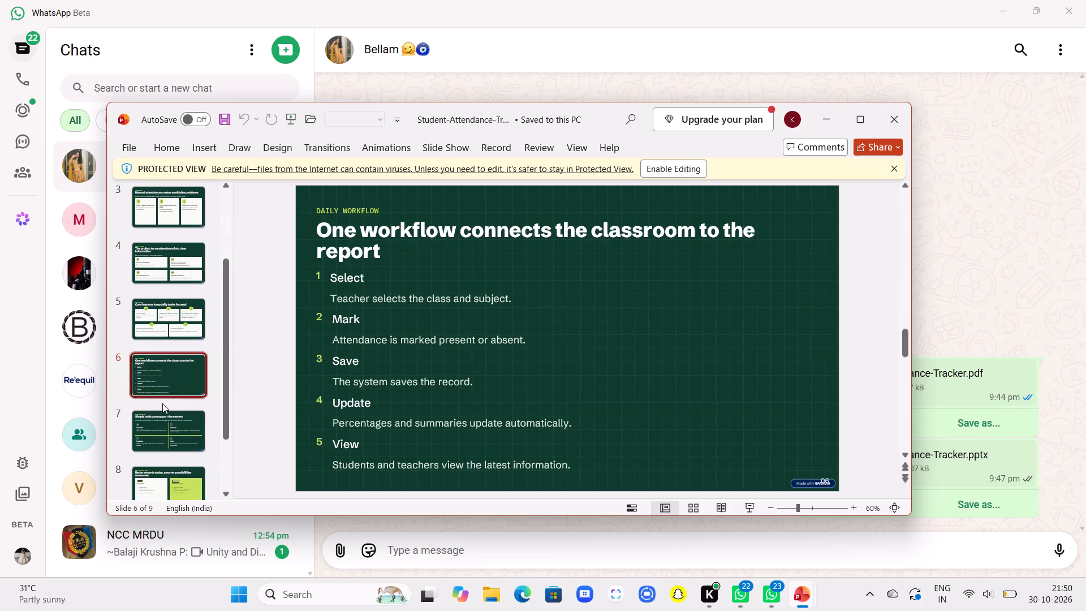
# Look through slides 7 and 8 of the Student-Attendance-Tracker presentation, and go back to slide 2.
pyautogui.click(161, 429)
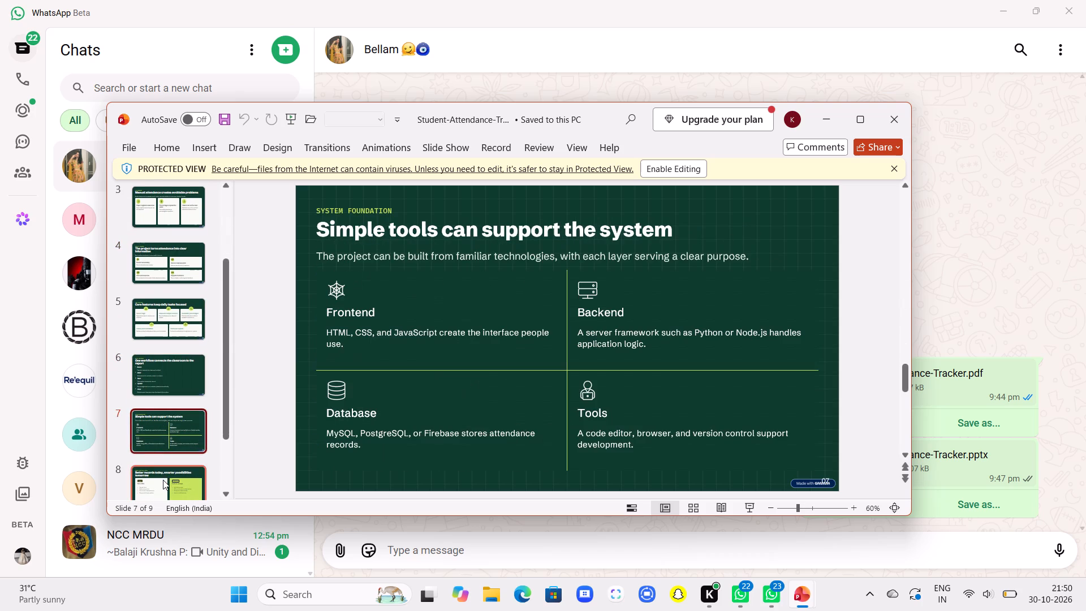
pyautogui.click(163, 480)
pyautogui.scroll(-1, 163, 480)
pyautogui.scroll(4, 163, 480)
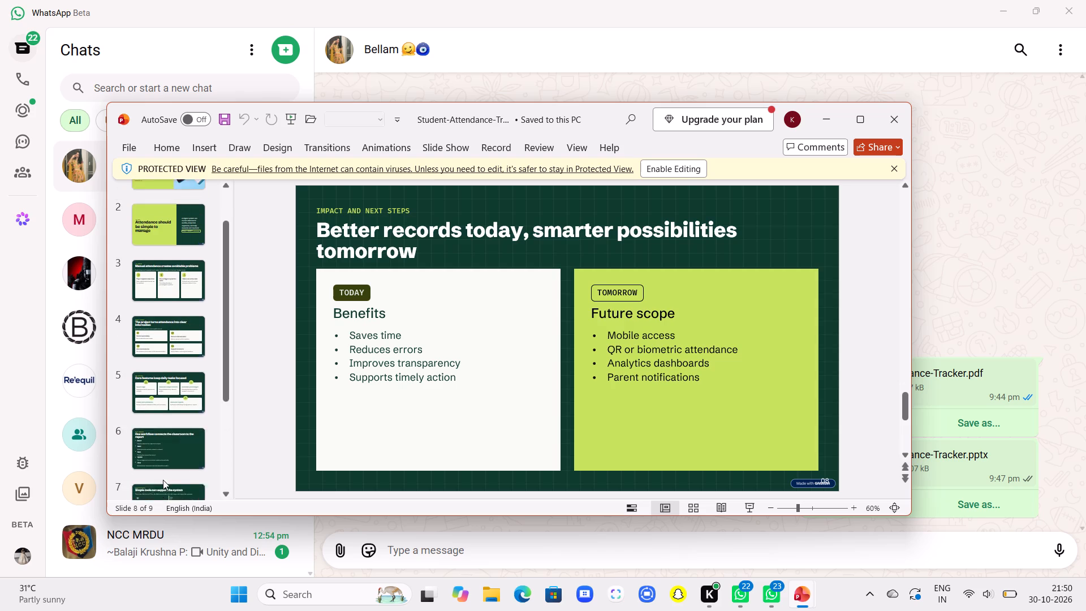
pyautogui.scroll(9, 163, 480)
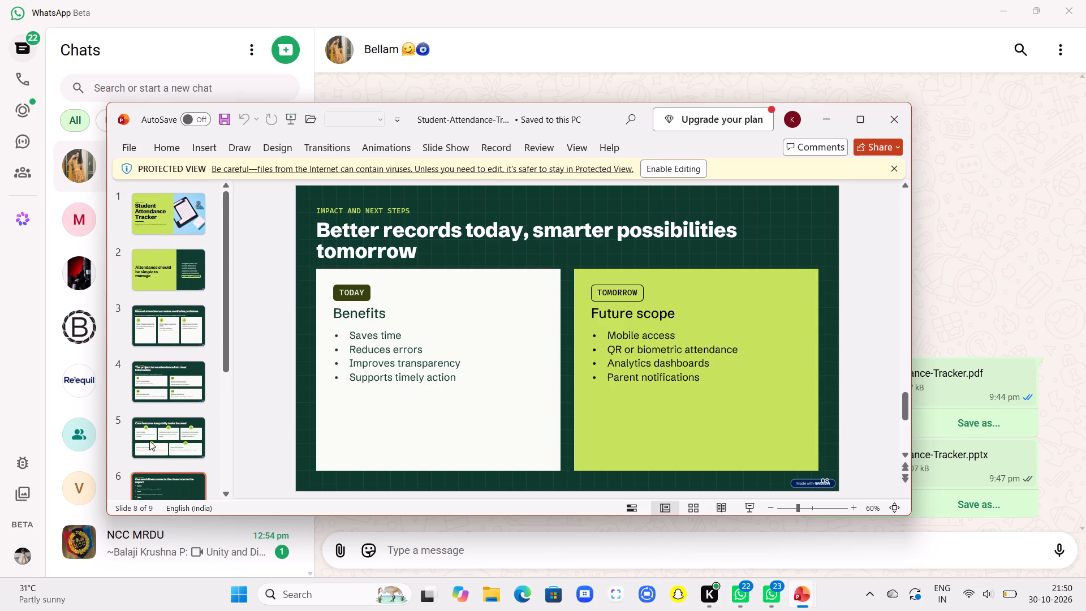
pyautogui.click(146, 263)
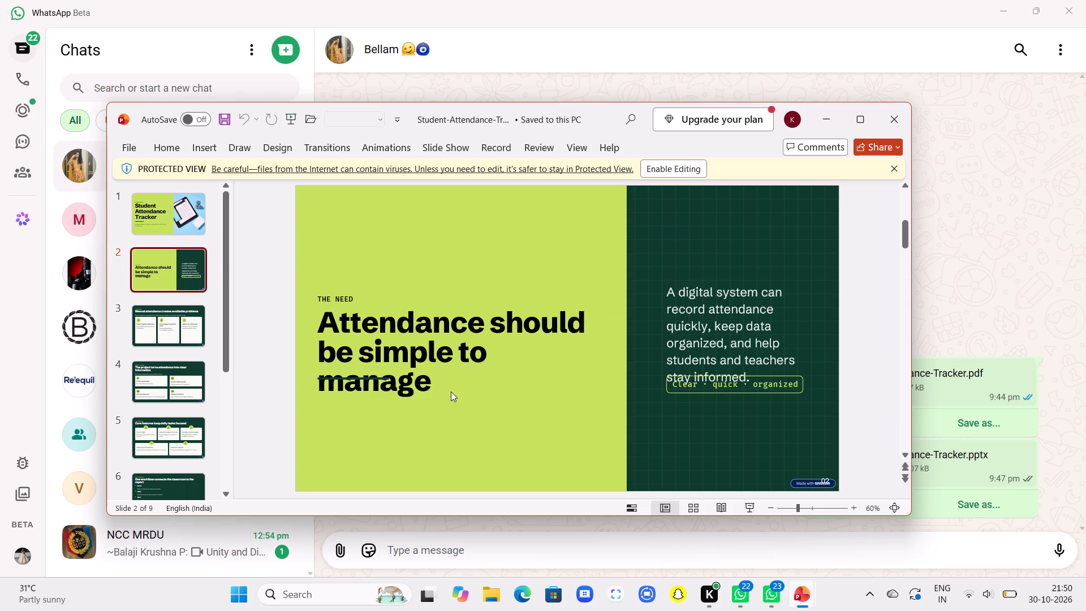
# Maximize the Student-Attendance-Tracker presentation window.
pyautogui.click(855, 126)
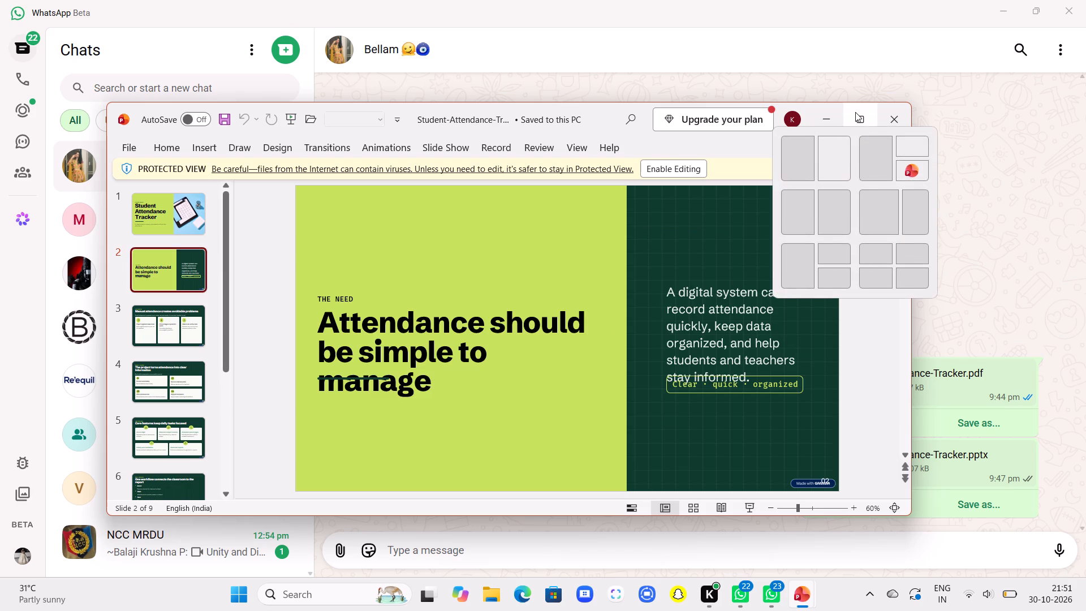
pyautogui.click(855, 112)
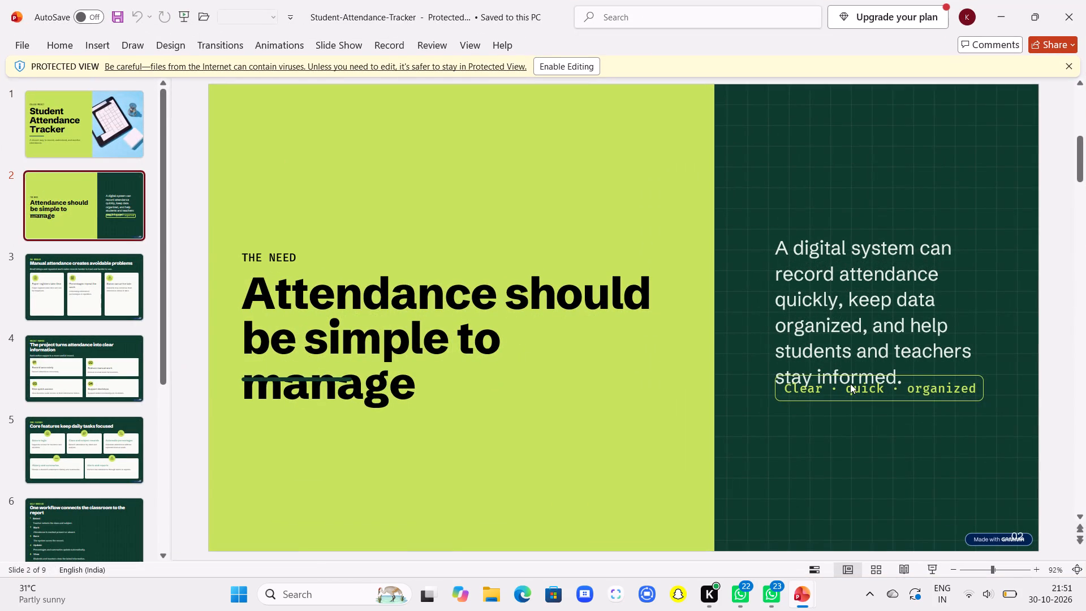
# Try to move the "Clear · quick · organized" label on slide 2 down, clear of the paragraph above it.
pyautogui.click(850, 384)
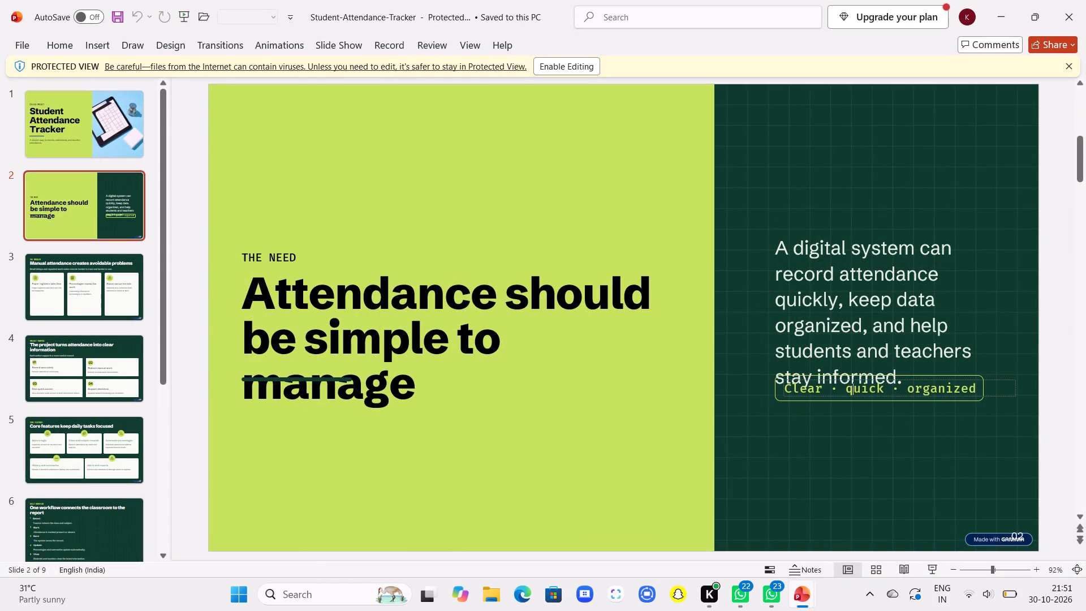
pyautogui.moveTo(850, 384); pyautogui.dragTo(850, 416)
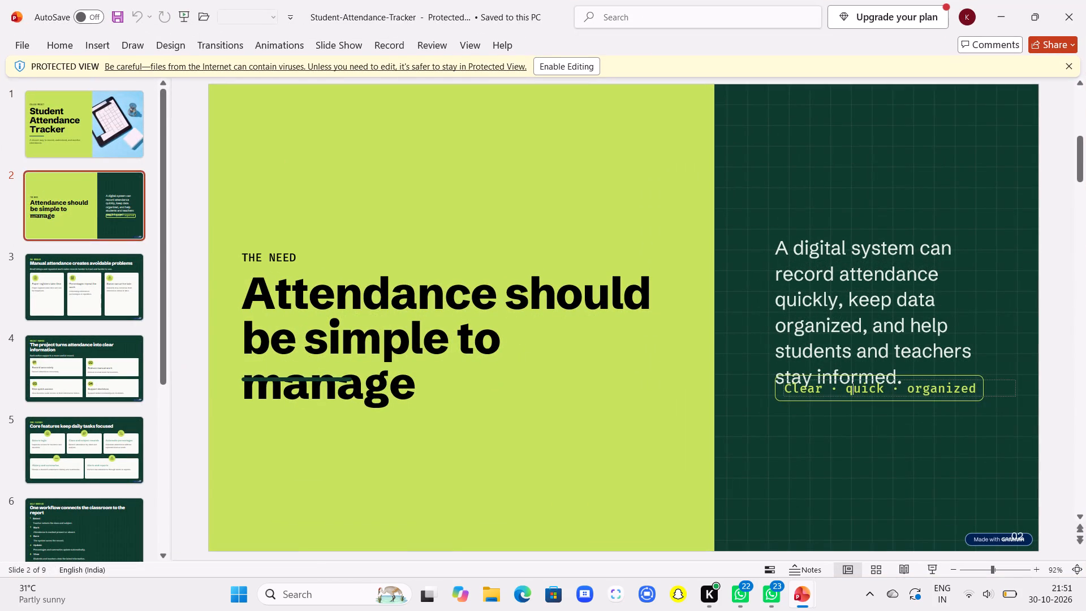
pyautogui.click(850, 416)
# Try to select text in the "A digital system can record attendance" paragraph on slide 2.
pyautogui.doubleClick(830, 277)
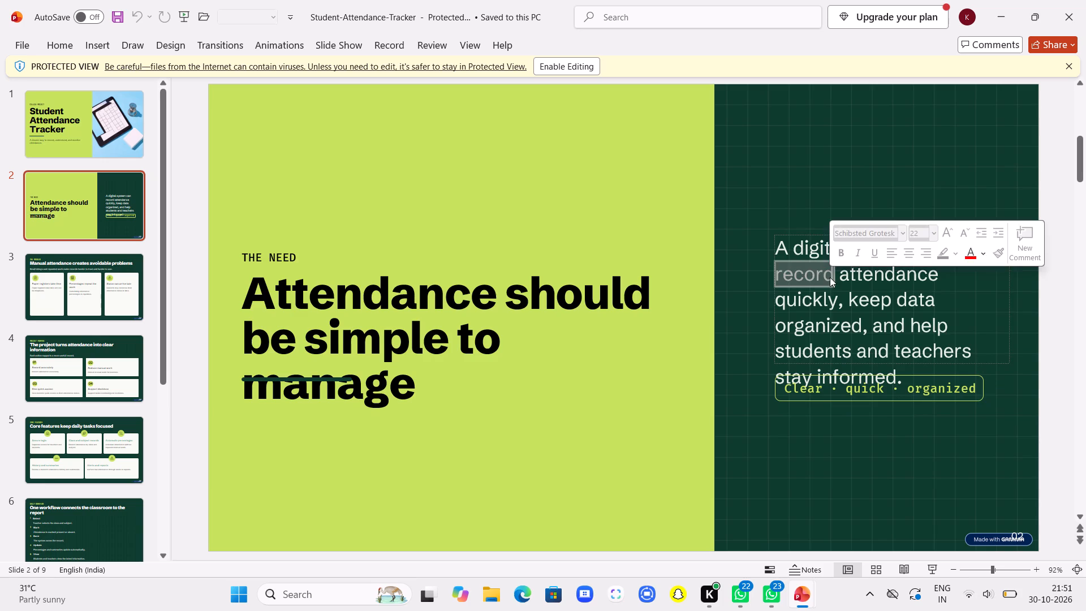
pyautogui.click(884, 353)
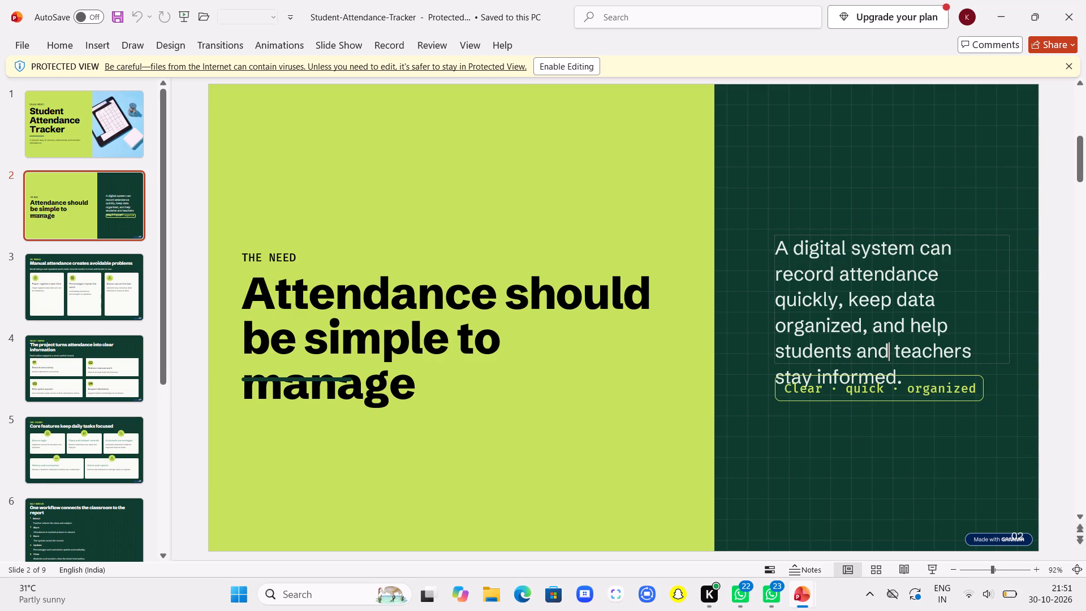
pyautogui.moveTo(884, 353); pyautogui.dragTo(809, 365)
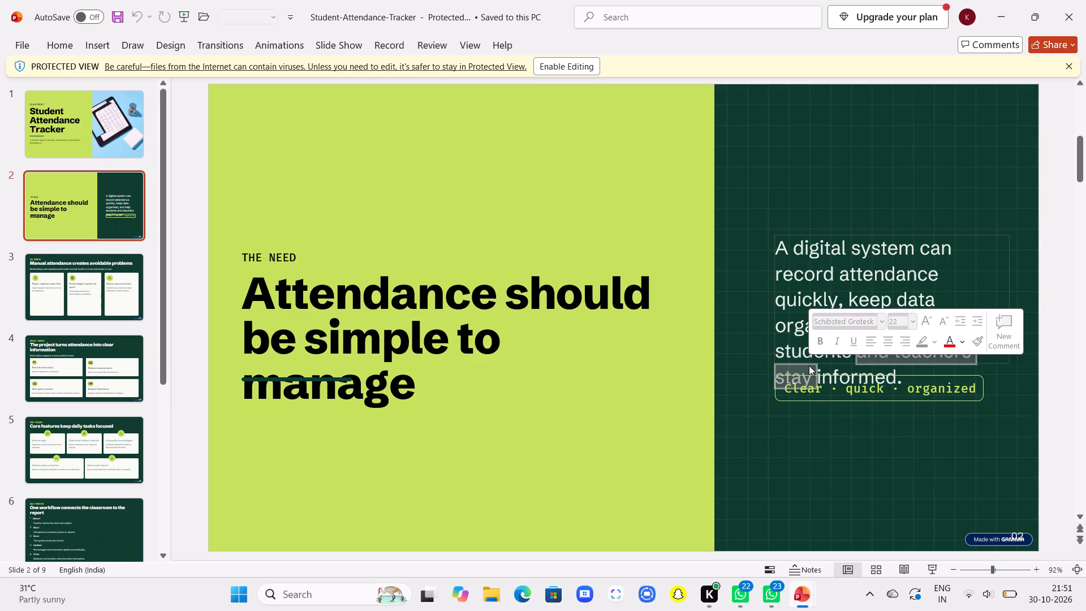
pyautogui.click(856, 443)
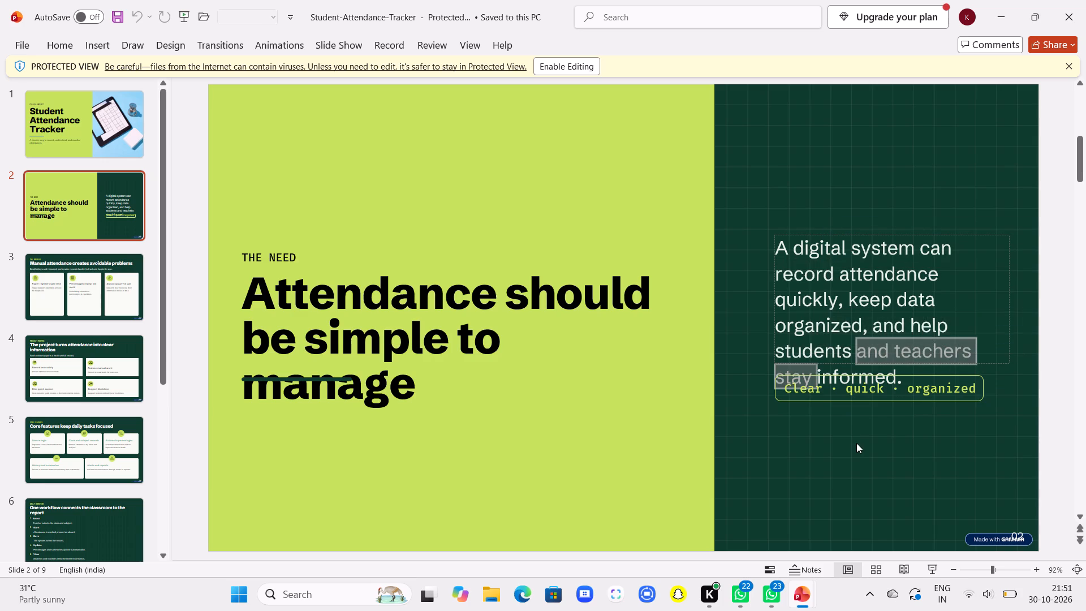
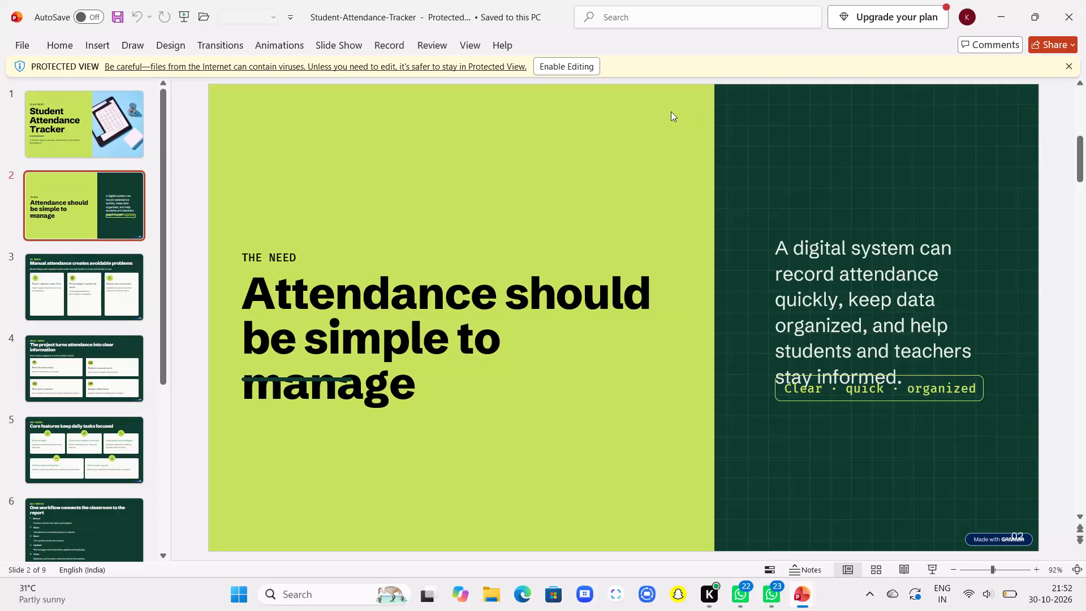
# Enable editing of the Student-Attendance-Tracker presentation, which is open in Protected View.
pyautogui.click(577, 67)
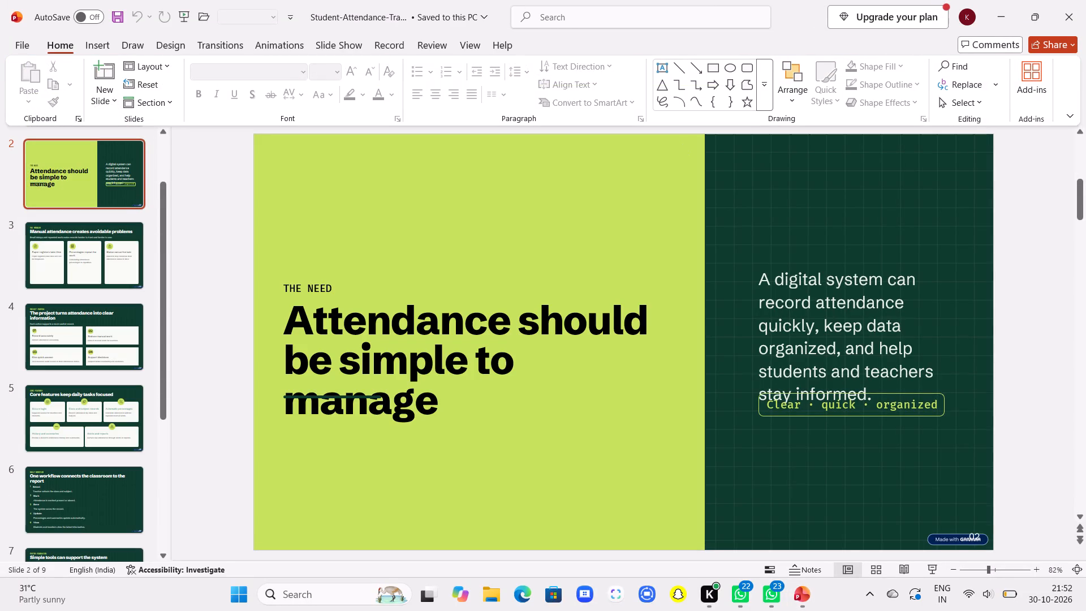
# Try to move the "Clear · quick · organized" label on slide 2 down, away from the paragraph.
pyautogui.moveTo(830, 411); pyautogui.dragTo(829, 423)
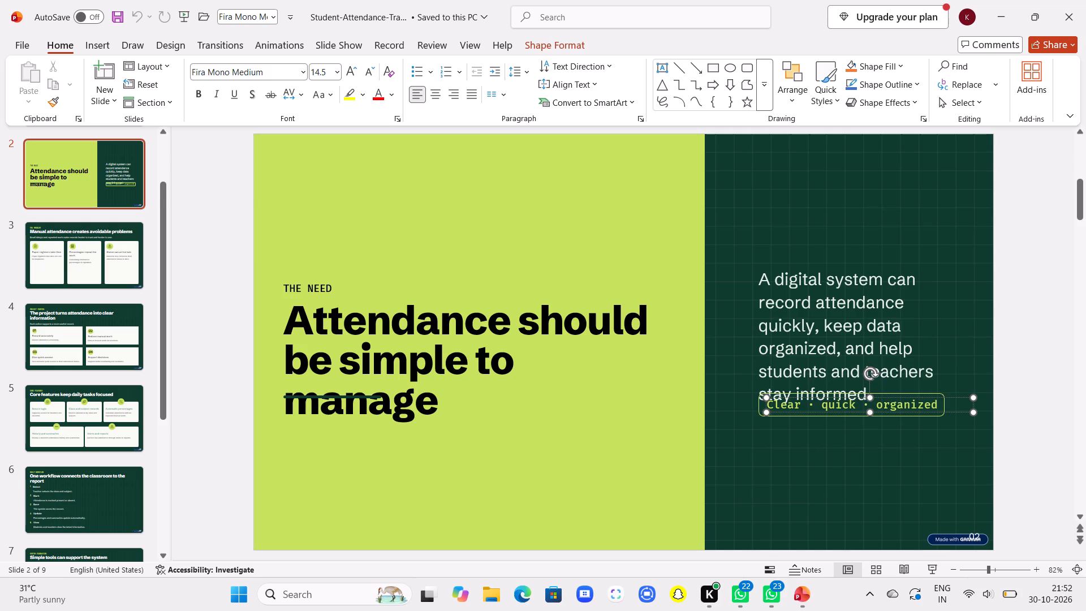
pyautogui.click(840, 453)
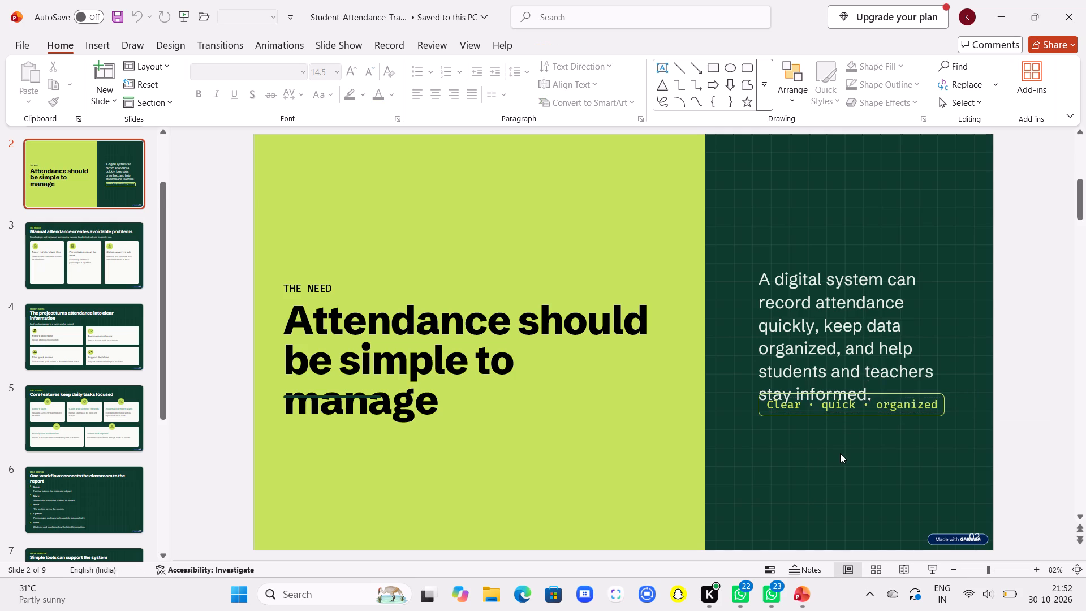
# Move the "A digital system can record attendance" paragraph on slide 2 up, clear of the label, and extend its text box slightly downward.
pyautogui.click(811, 352)
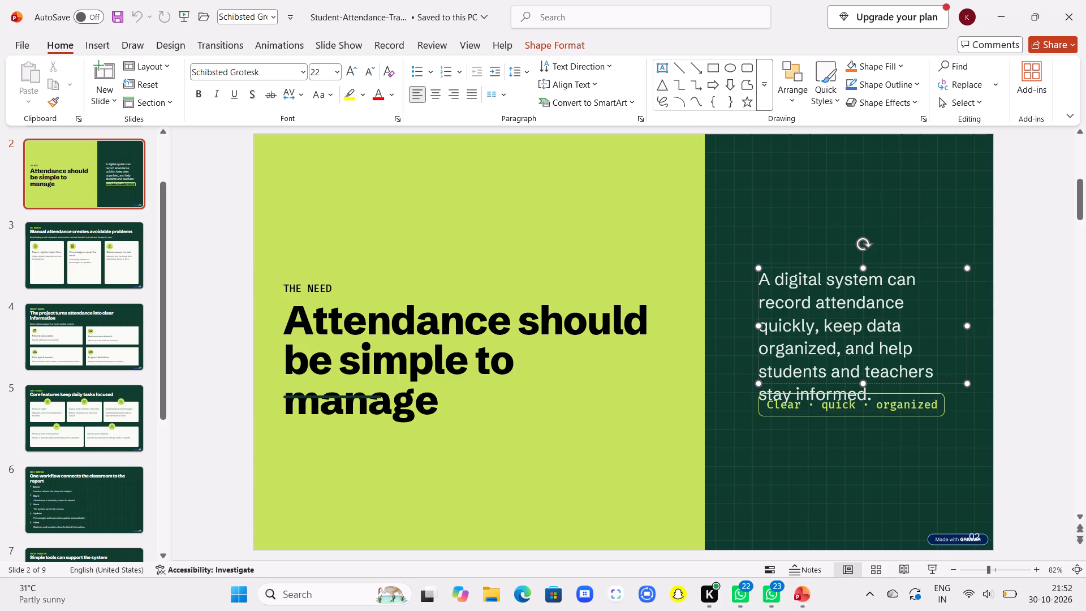
pyautogui.moveTo(876, 382); pyautogui.dragTo(875, 358)
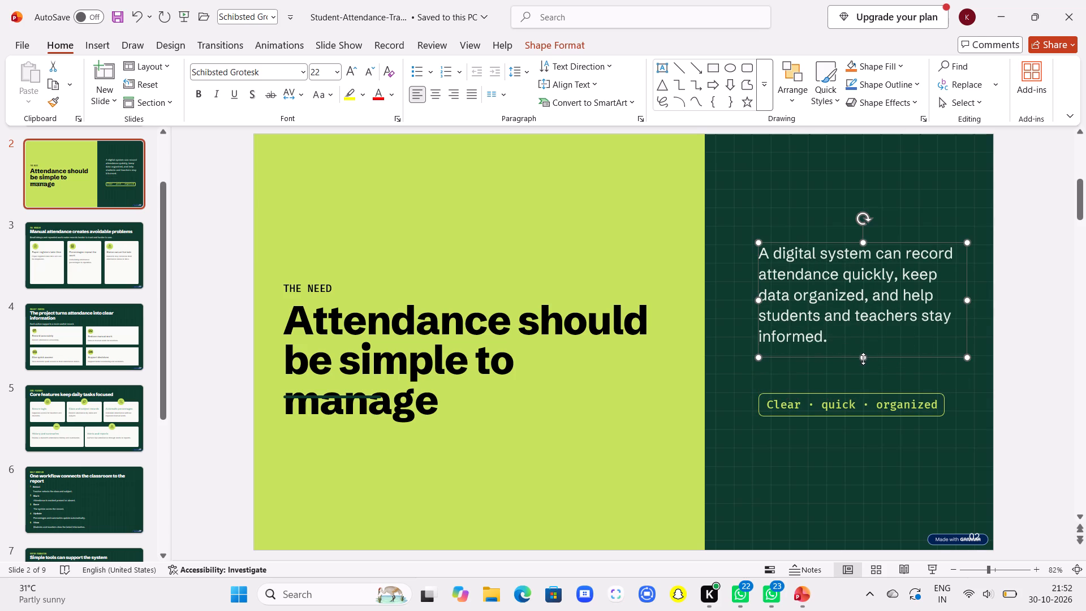
pyautogui.moveTo(863, 359); pyautogui.dragTo(864, 371)
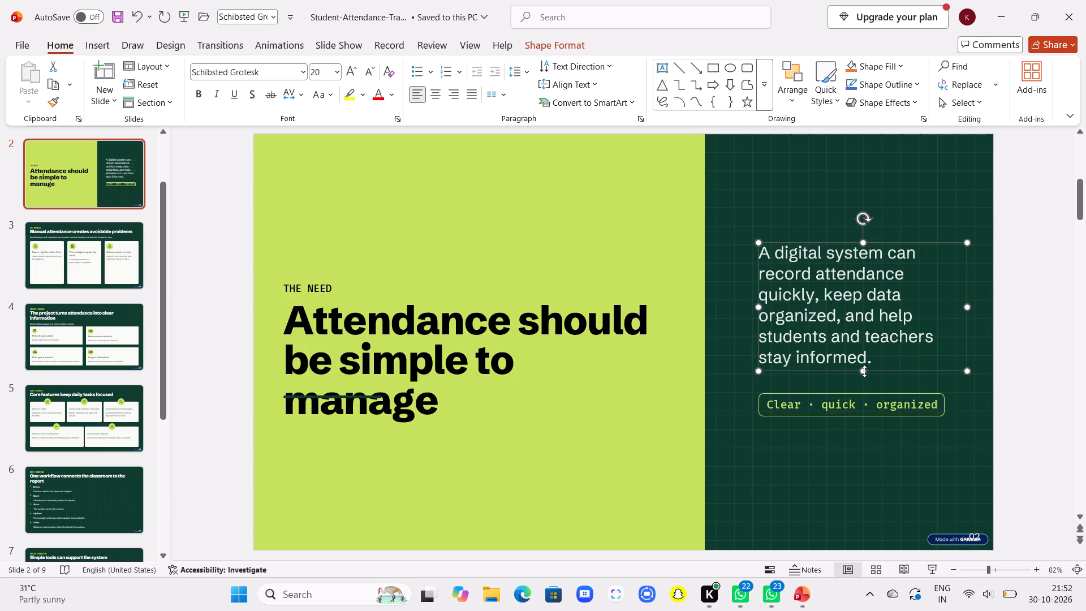
pyautogui.click(851, 464)
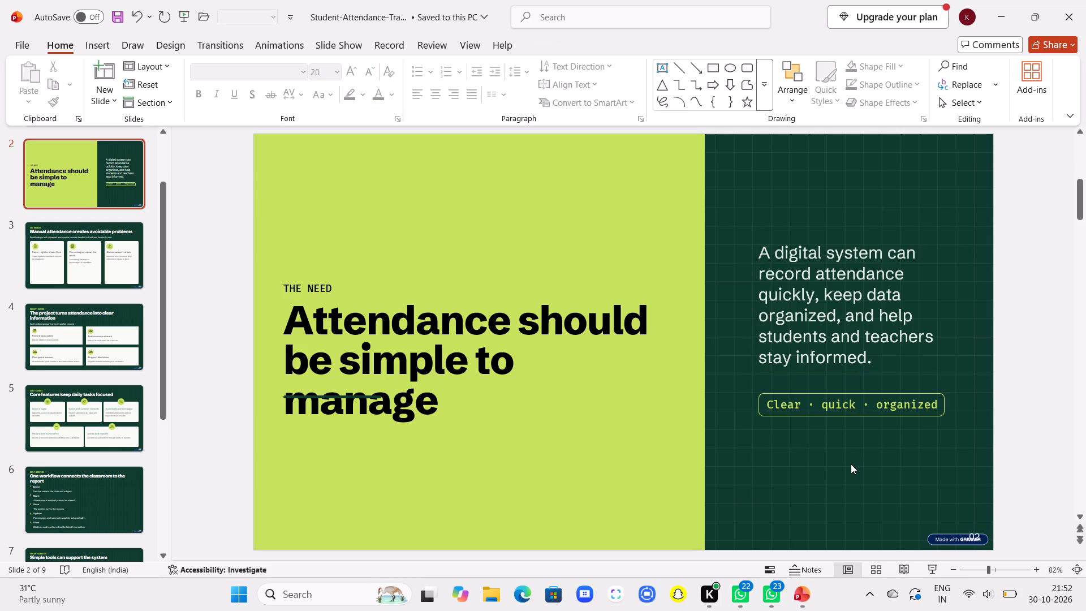
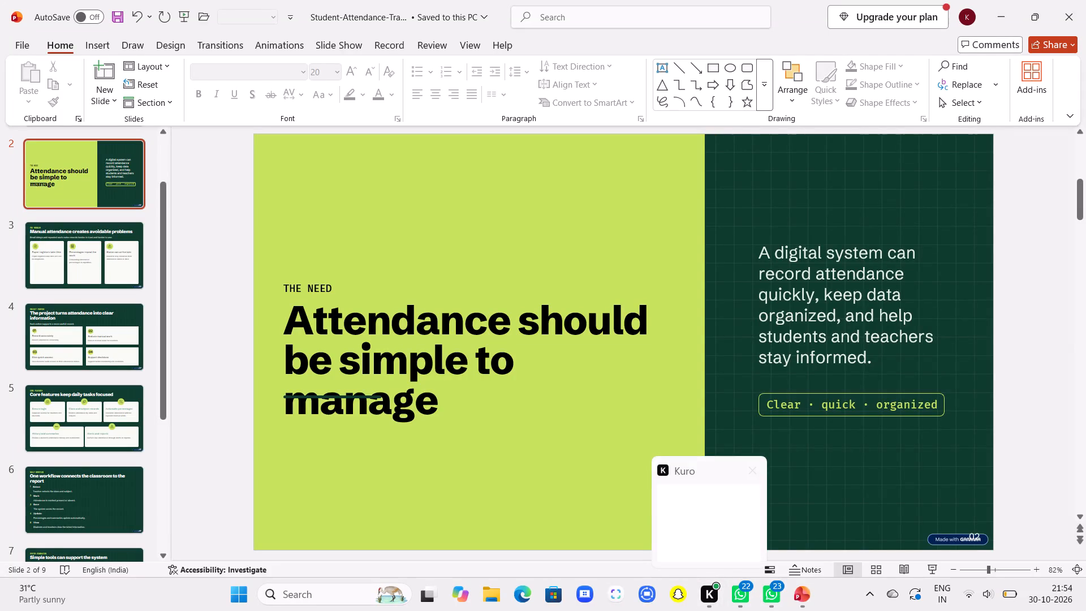
# Look through the slides from slide 2 to the closing "Thank You" slide for remaining layout problems.
pyautogui.scroll(-6, 548, 415)
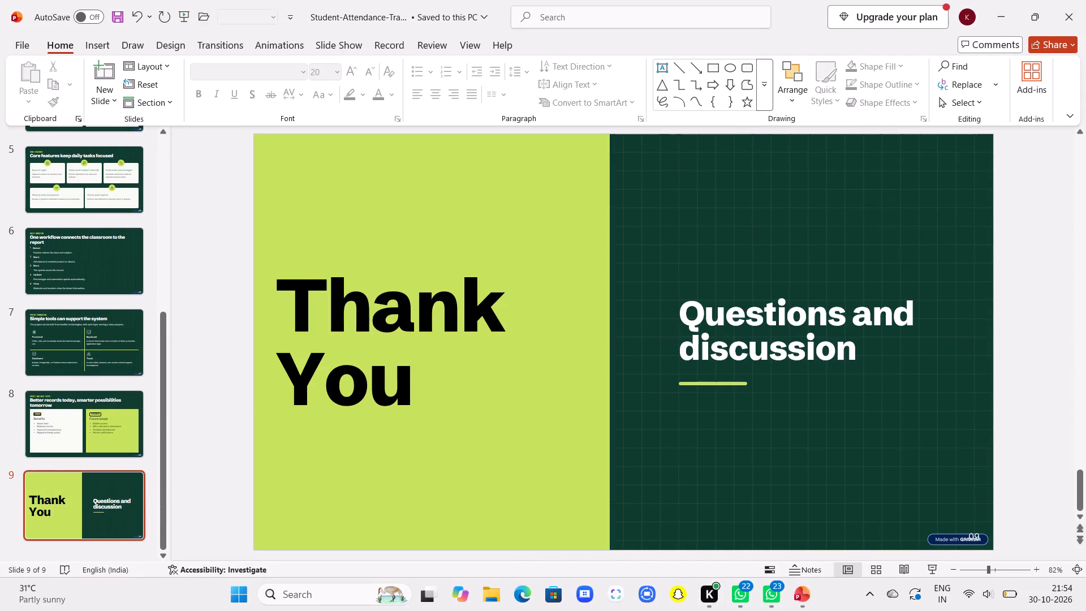
pyautogui.scroll(3, 548, 415)
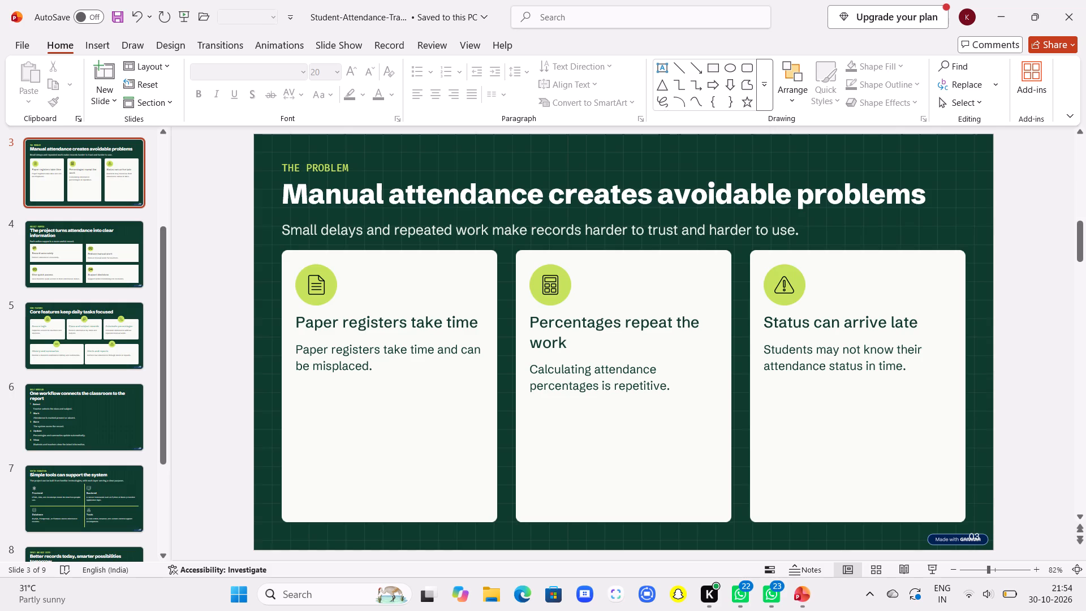
pyautogui.scroll(1, 548, 415)
pyautogui.scroll(-2, 503, 217)
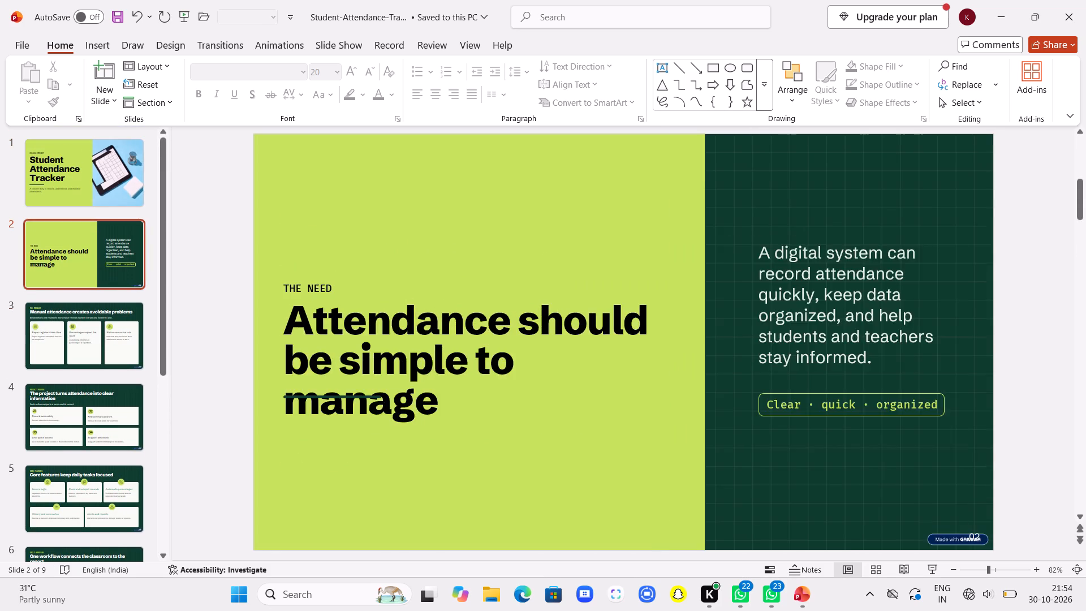
pyautogui.scroll(-4, 503, 217)
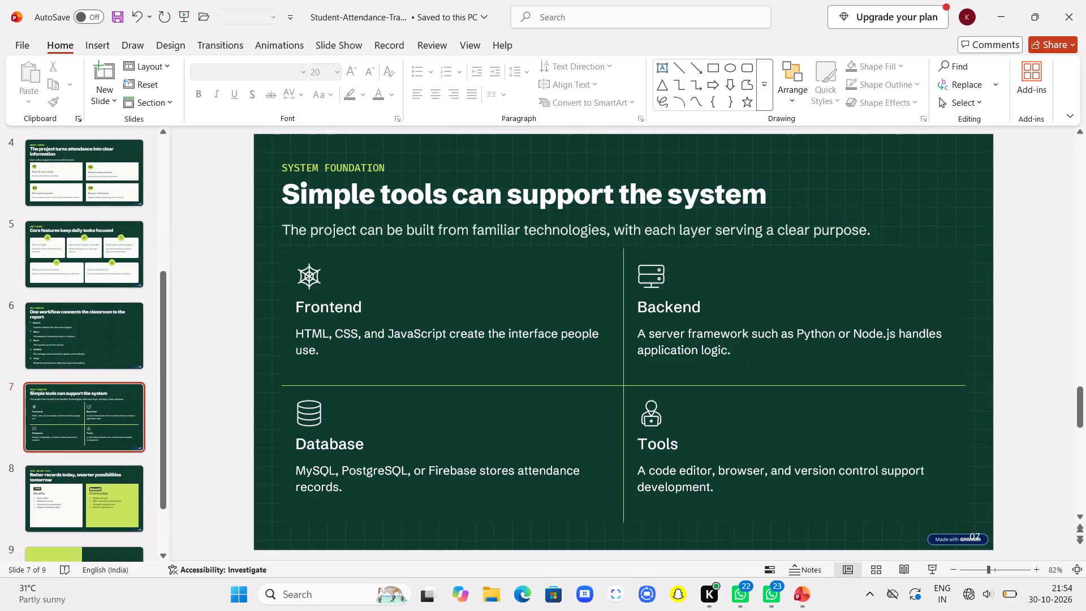
pyautogui.scroll(-1, 503, 217)
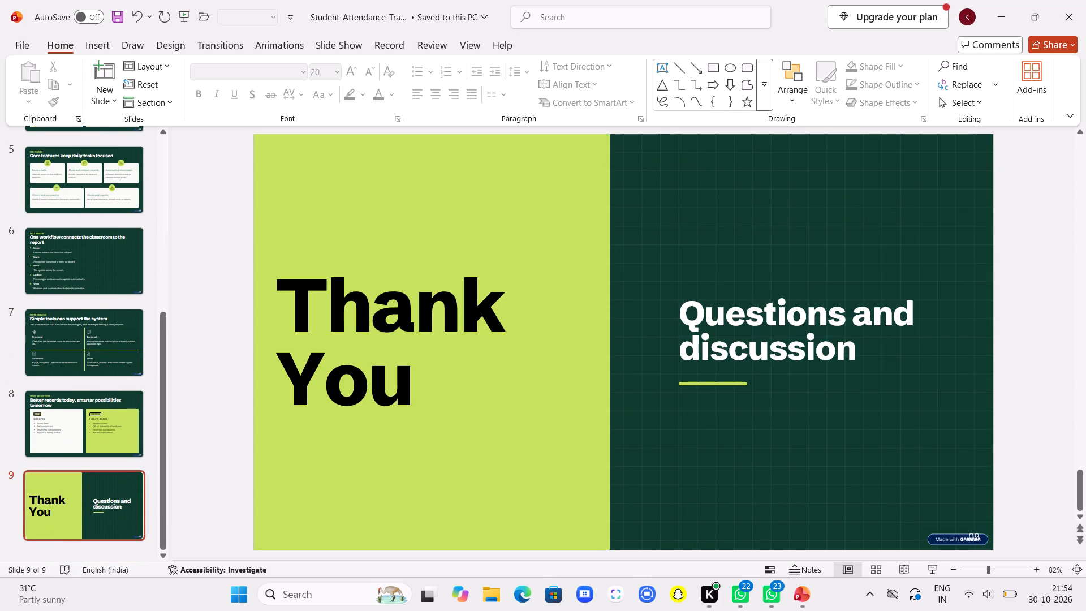
pyautogui.scroll(-1, 503, 217)
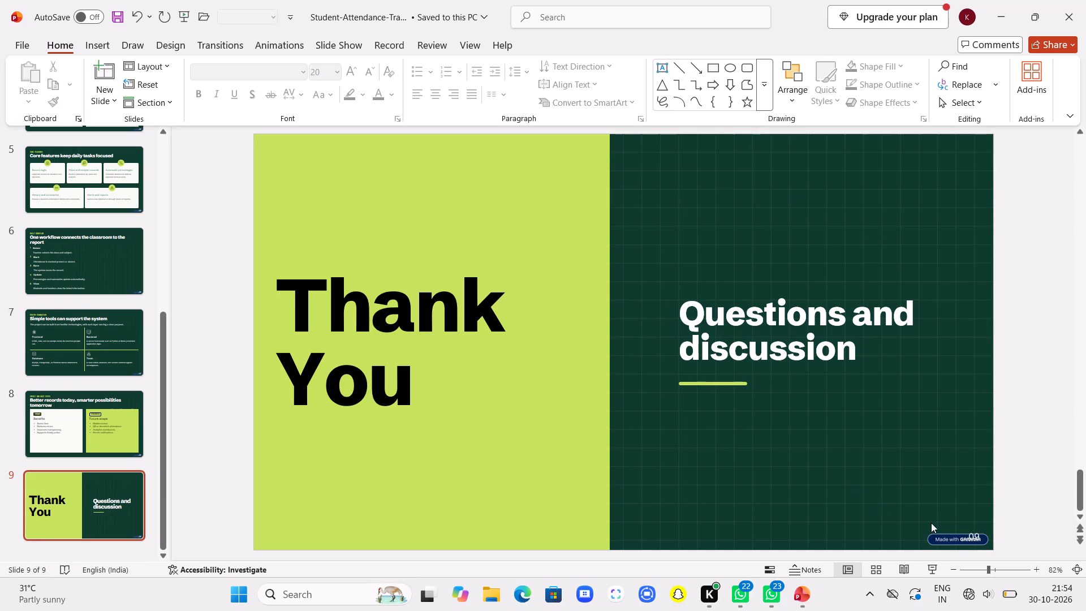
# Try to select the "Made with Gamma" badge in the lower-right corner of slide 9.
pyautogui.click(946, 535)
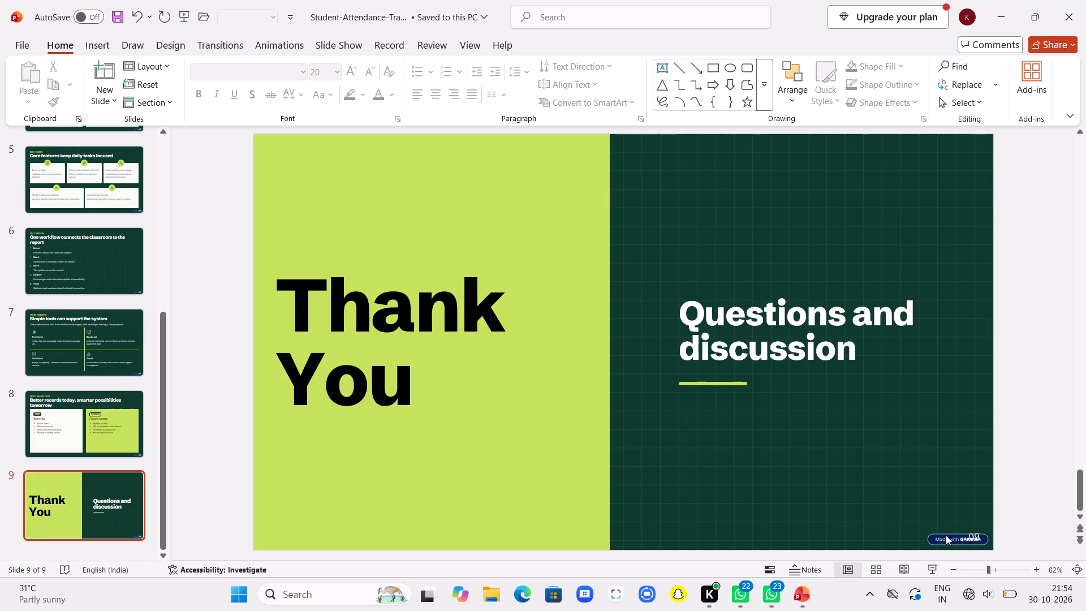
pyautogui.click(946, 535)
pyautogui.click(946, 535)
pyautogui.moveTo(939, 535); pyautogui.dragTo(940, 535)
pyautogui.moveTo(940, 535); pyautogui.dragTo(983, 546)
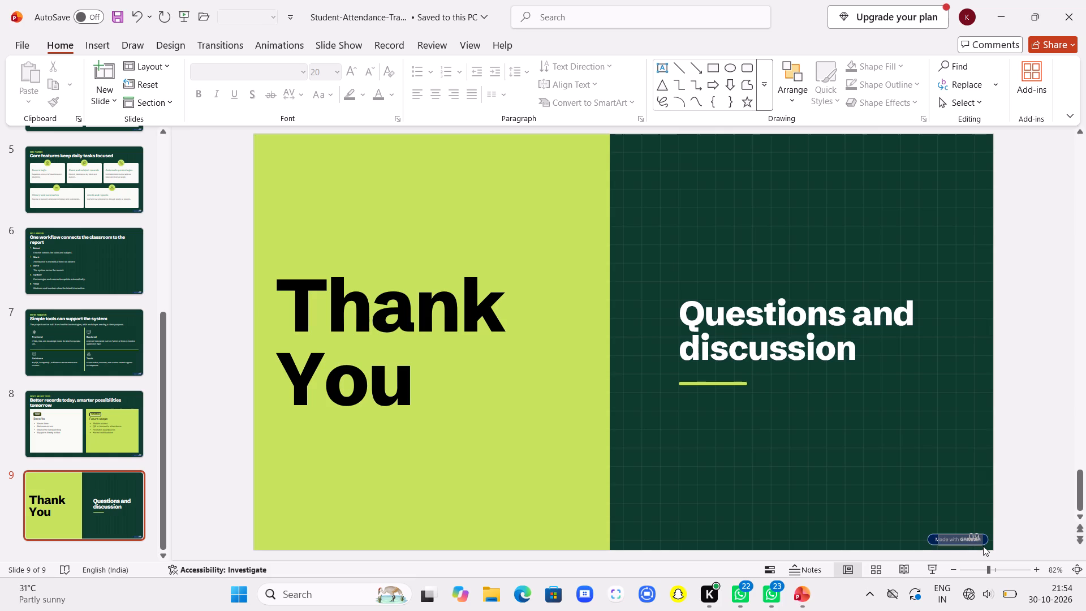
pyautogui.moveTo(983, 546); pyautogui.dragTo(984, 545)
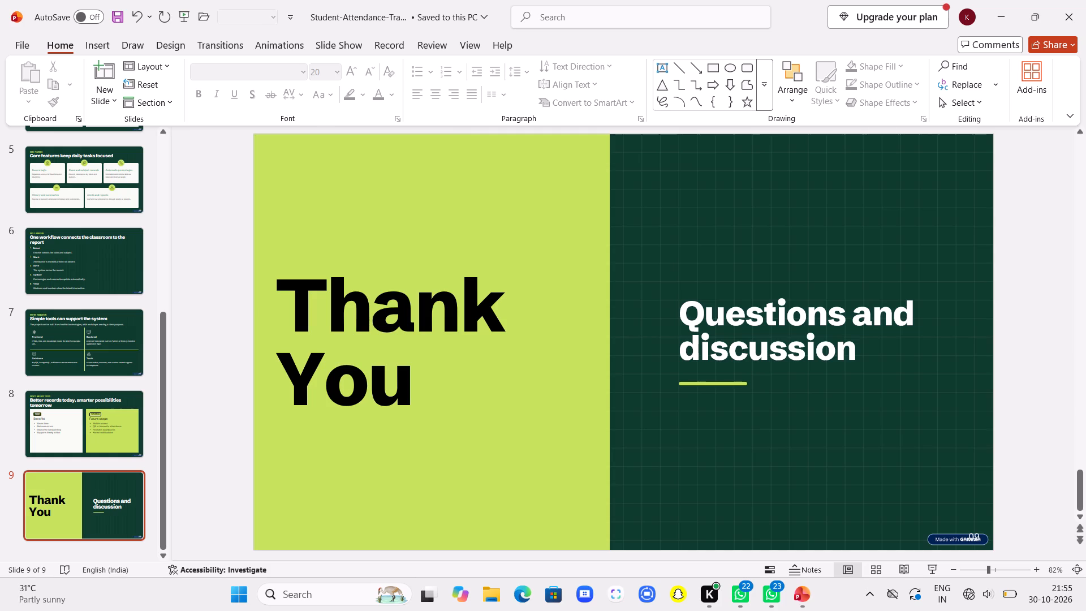
# Add a text box reading "slides" below the "Questions and discussion" heading on slide 9.
pyautogui.doubleClick(868, 464)
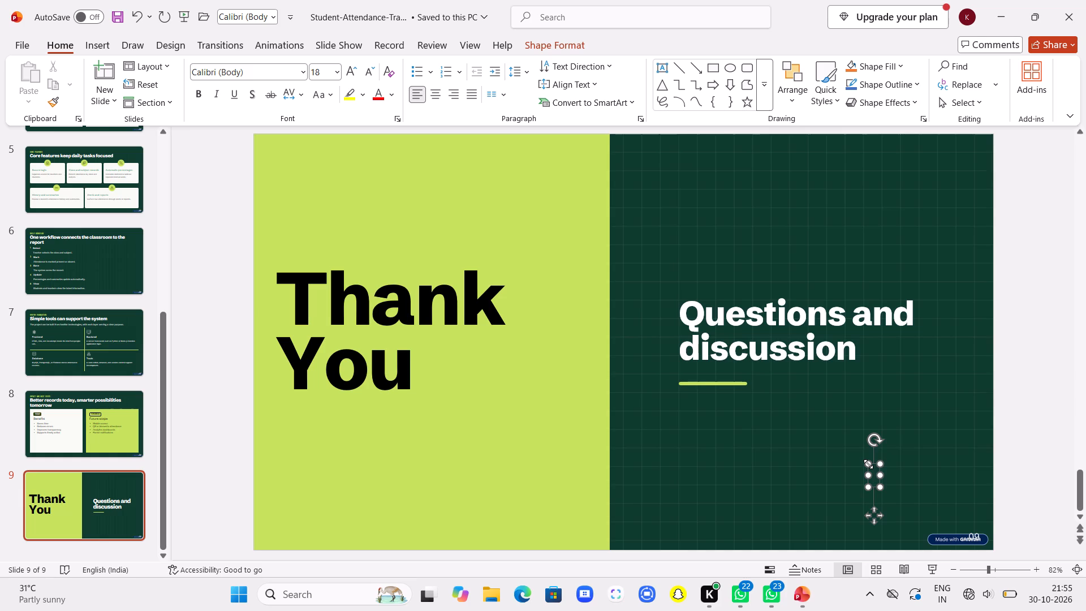
pyautogui.write('slides')
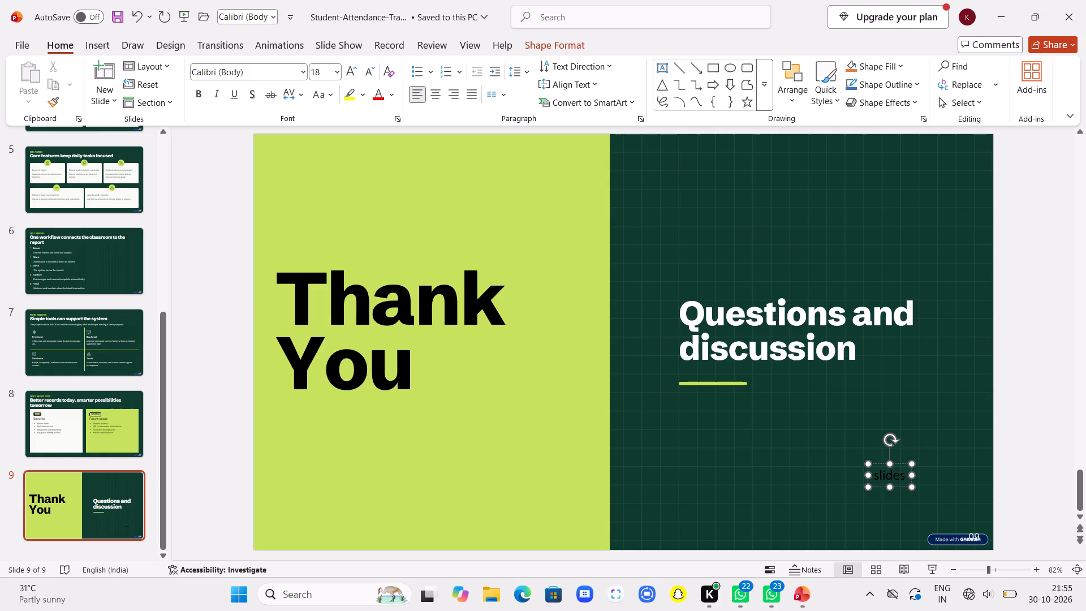
# Move the "slides" text box onto the "Made with Gamma" badge in the slide's lower-right corner.
pyautogui.moveTo(899, 489); pyautogui.dragTo(968, 547)
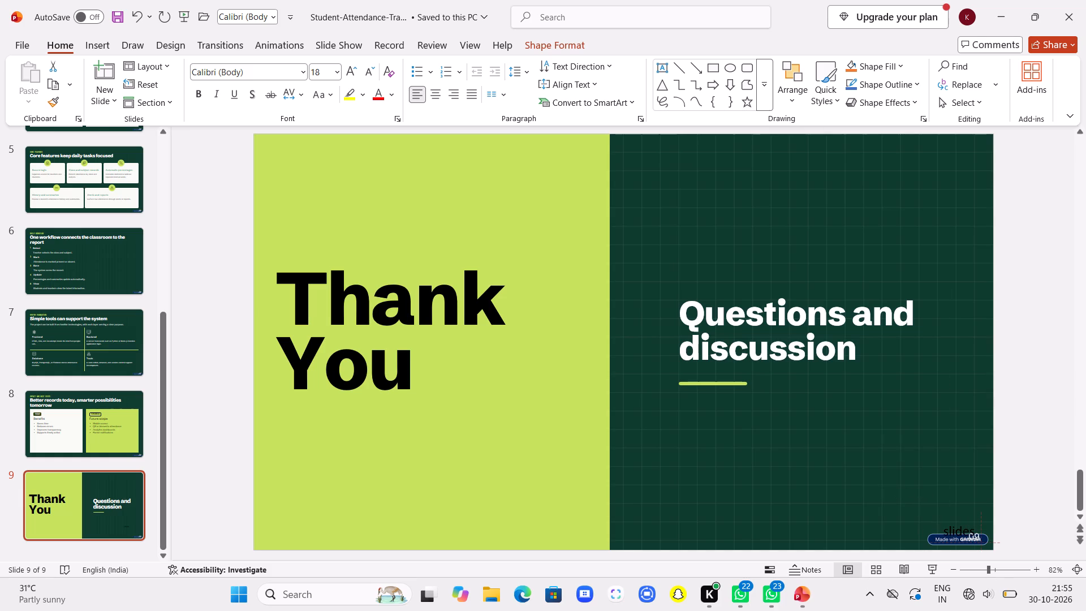
pyautogui.moveTo(968, 547); pyautogui.dragTo(969, 553)
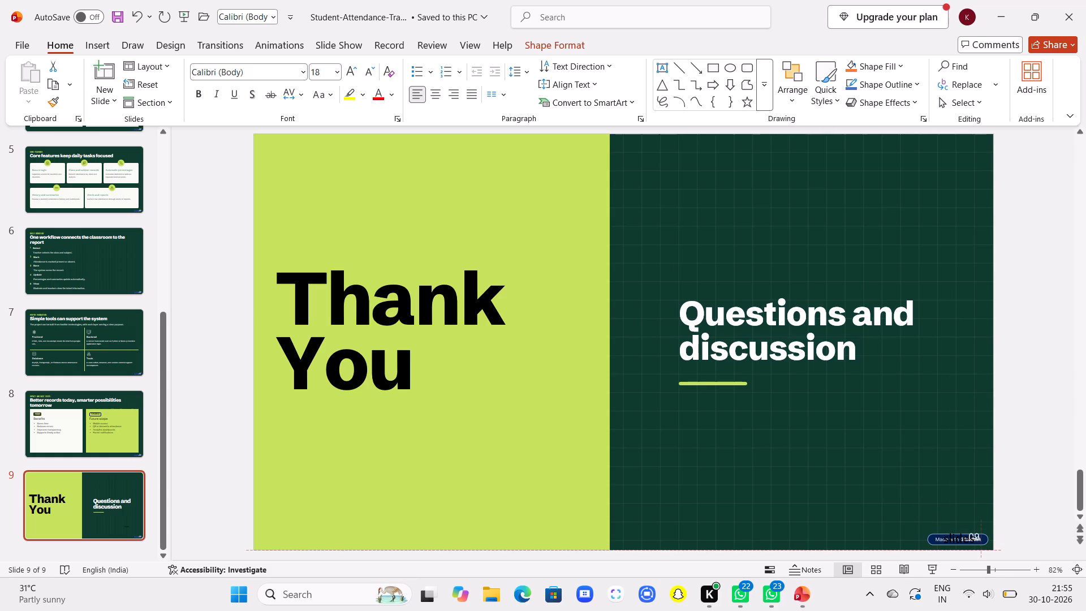
pyautogui.moveTo(969, 553); pyautogui.dragTo(967, 552)
pyautogui.scroll(-1, 967, 552)
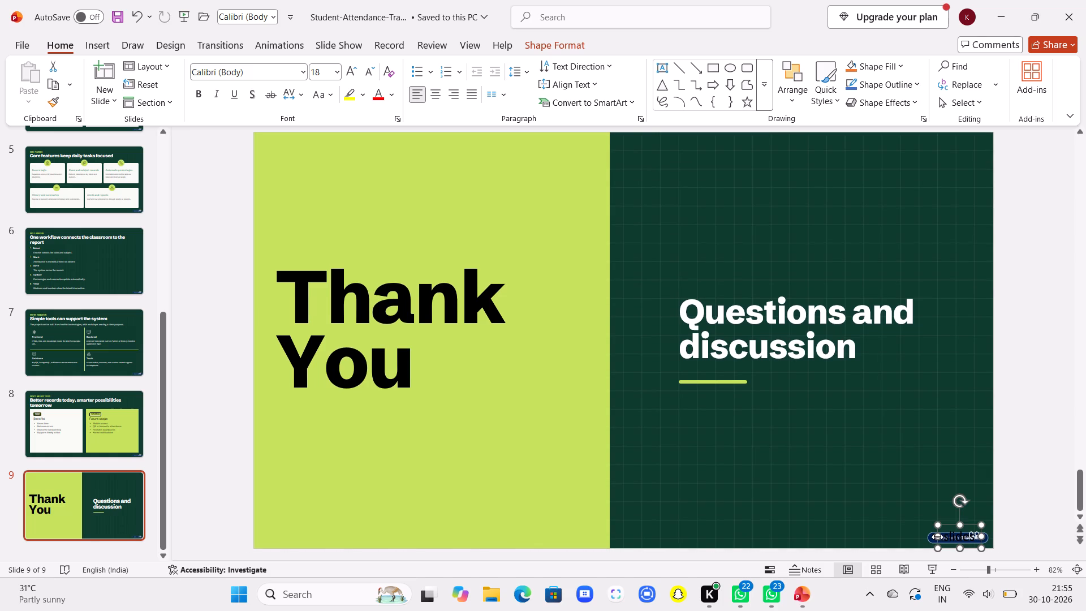
# Widen the "slides" text box on both sides so it spans the badge, and try extending its bottom edge.
pyautogui.moveTo(937, 537); pyautogui.dragTo(930, 537)
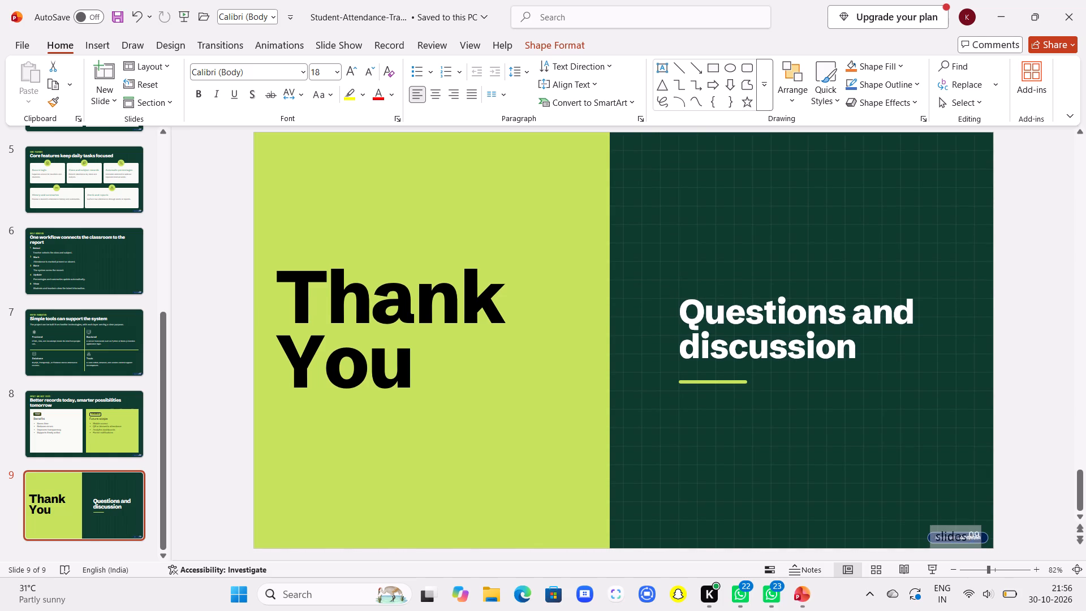
pyautogui.moveTo(930, 537); pyautogui.dragTo(931, 537)
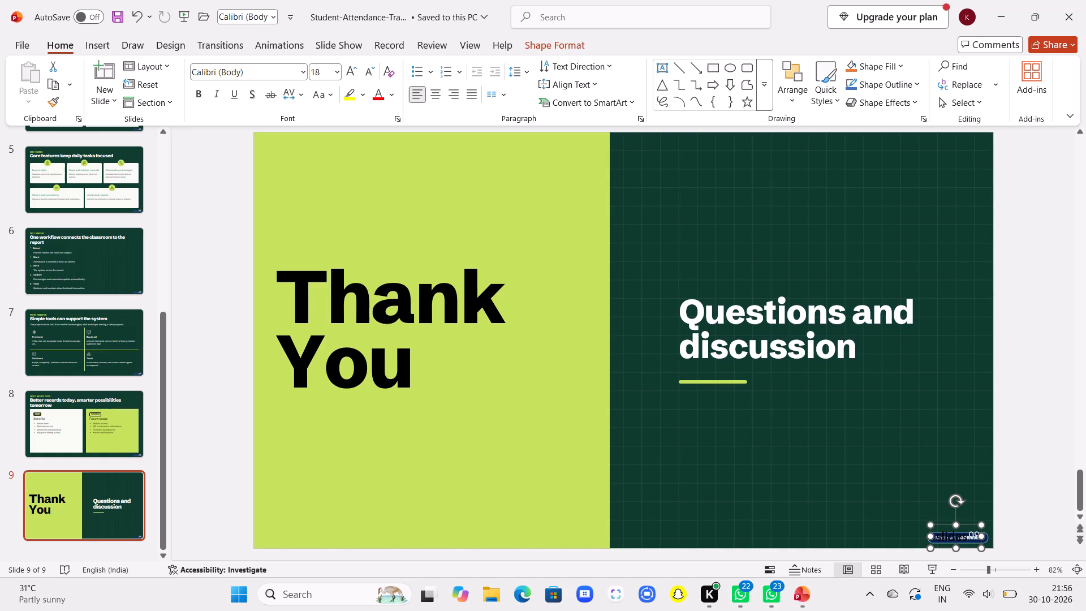
pyautogui.moveTo(985, 537); pyautogui.dragTo(990, 537, button='right')
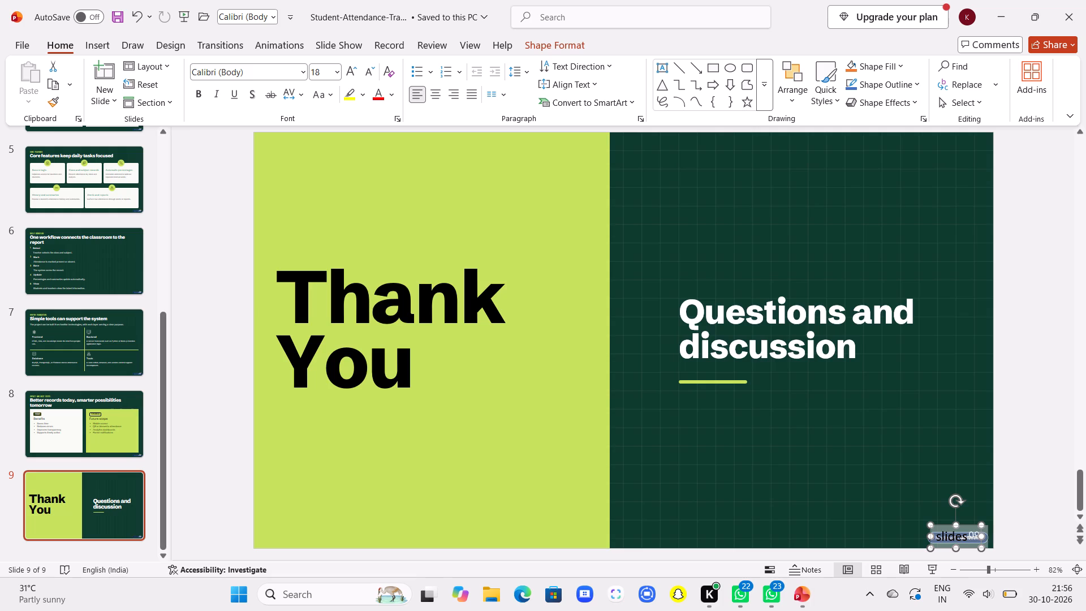
pyautogui.moveTo(990, 537); pyautogui.dragTo(995, 539, button='right')
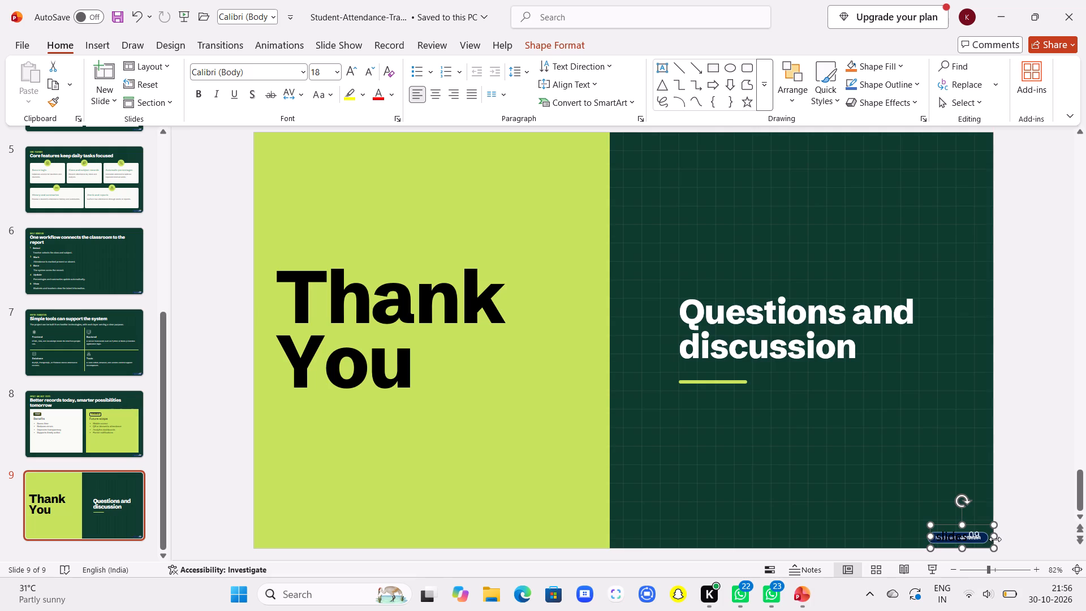
pyautogui.click(964, 551)
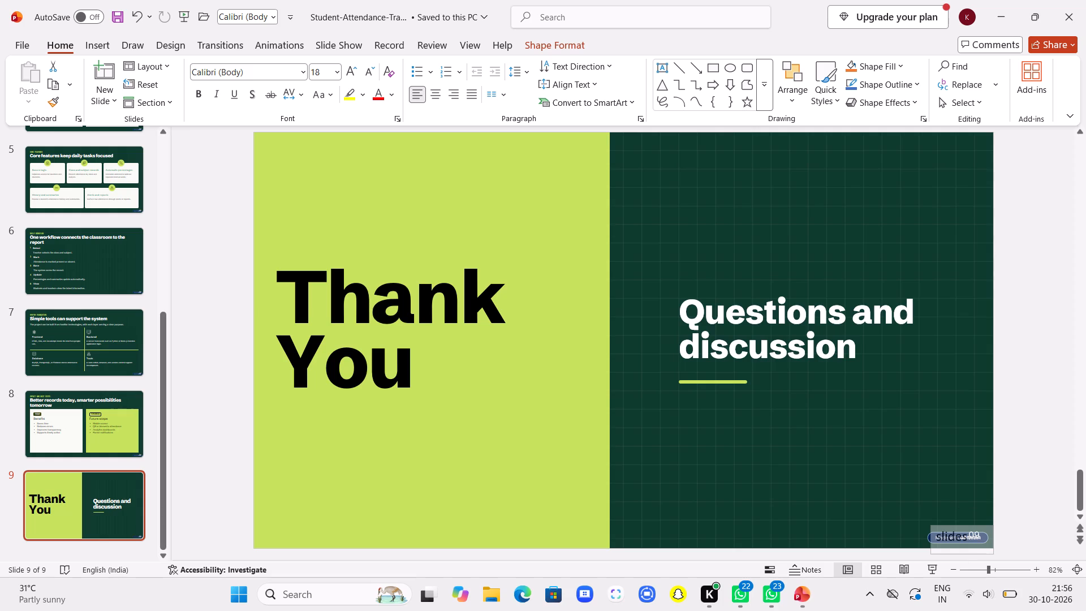
# Shift the widened "slides" text box slightly to the right over the badge and adjust its placement.
pyautogui.moveTo(971, 544); pyautogui.dragTo(977, 545)
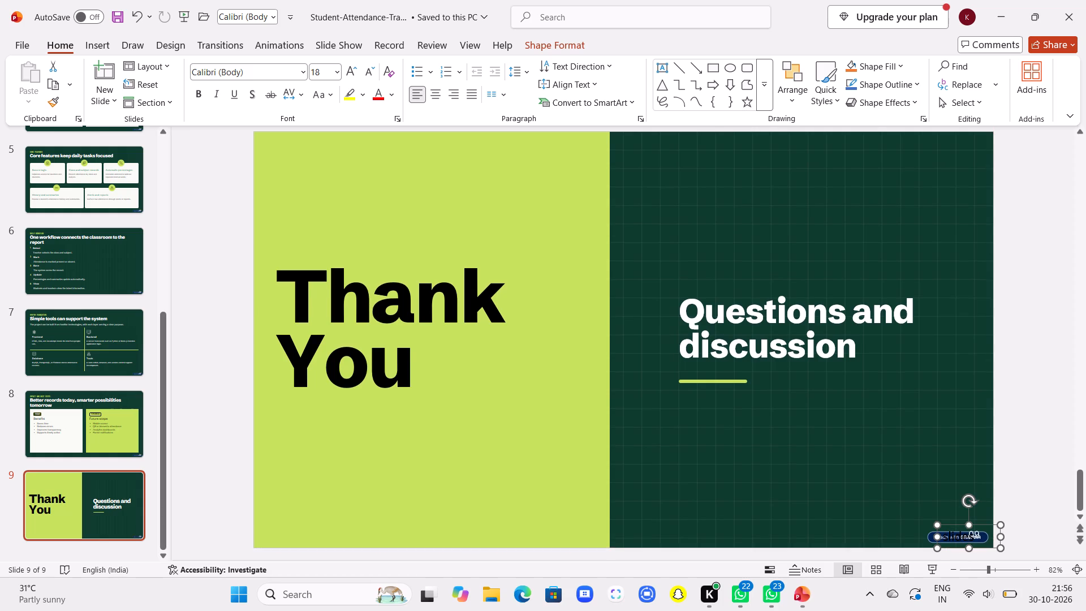
pyautogui.click(977, 545)
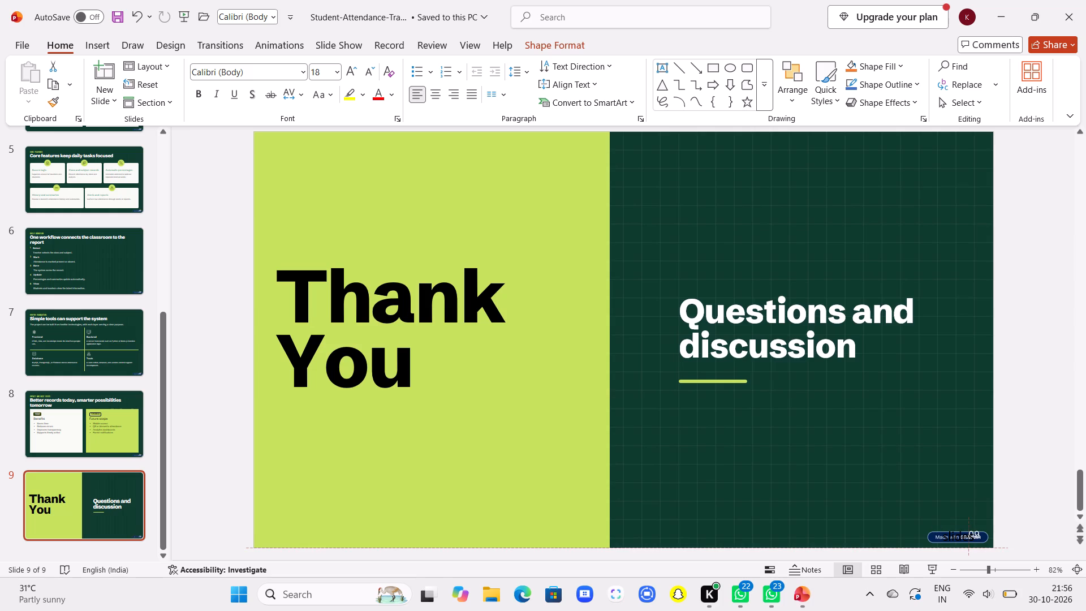
# Deselect the "slides" text box on slide 9 and dismiss the WhatsApp notification covering the slide's lower-right corner.
pyautogui.click(924, 424)
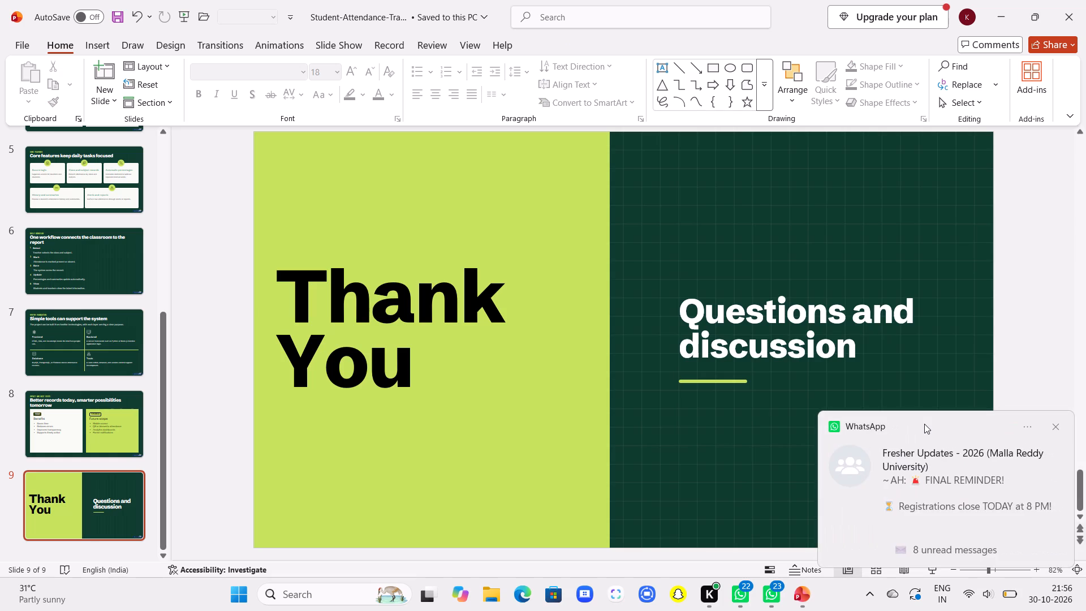
pyautogui.click(1059, 427)
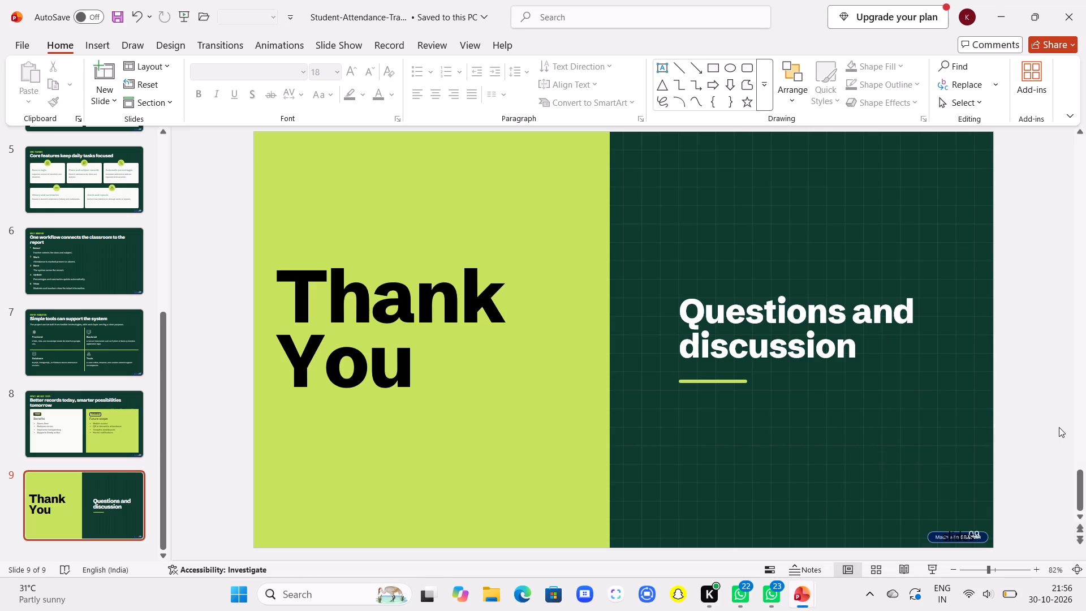
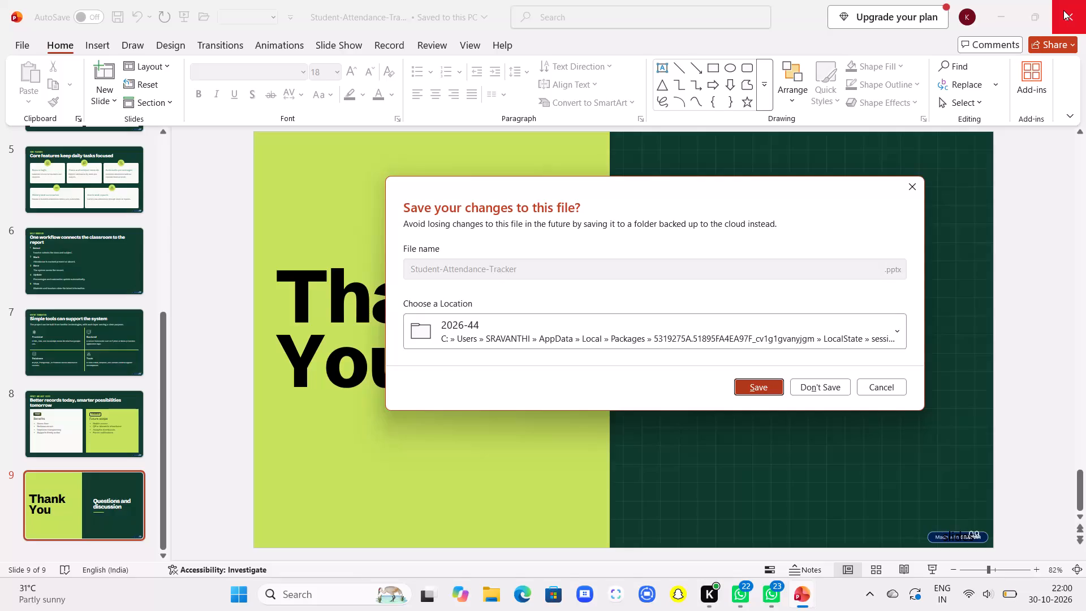
# Discard the unsaved changes to the Student-Attendance-Tracker presentation and let it close.
pyautogui.click(808, 381)
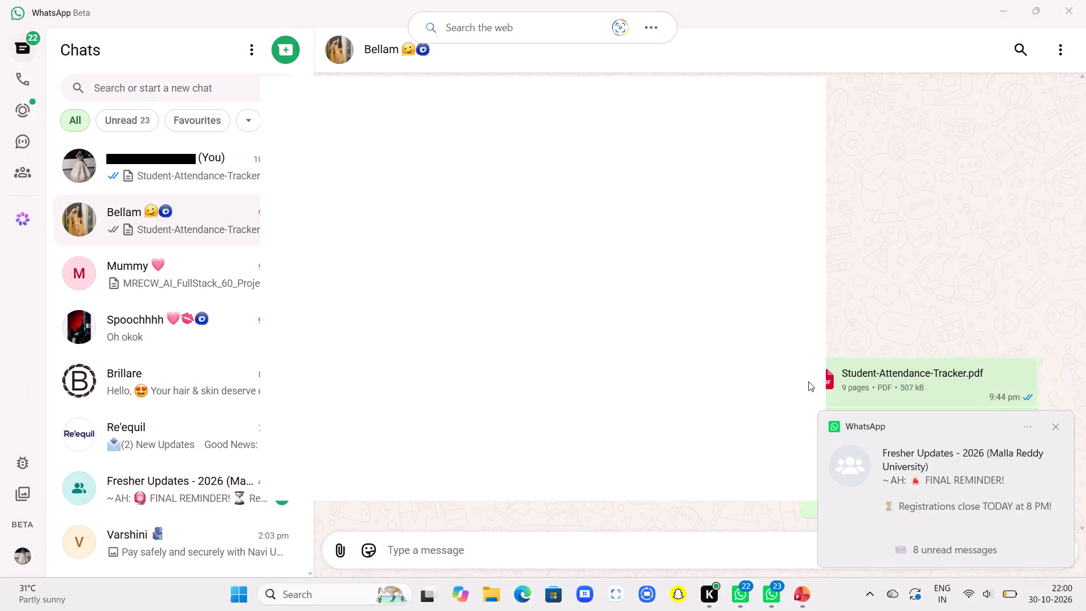
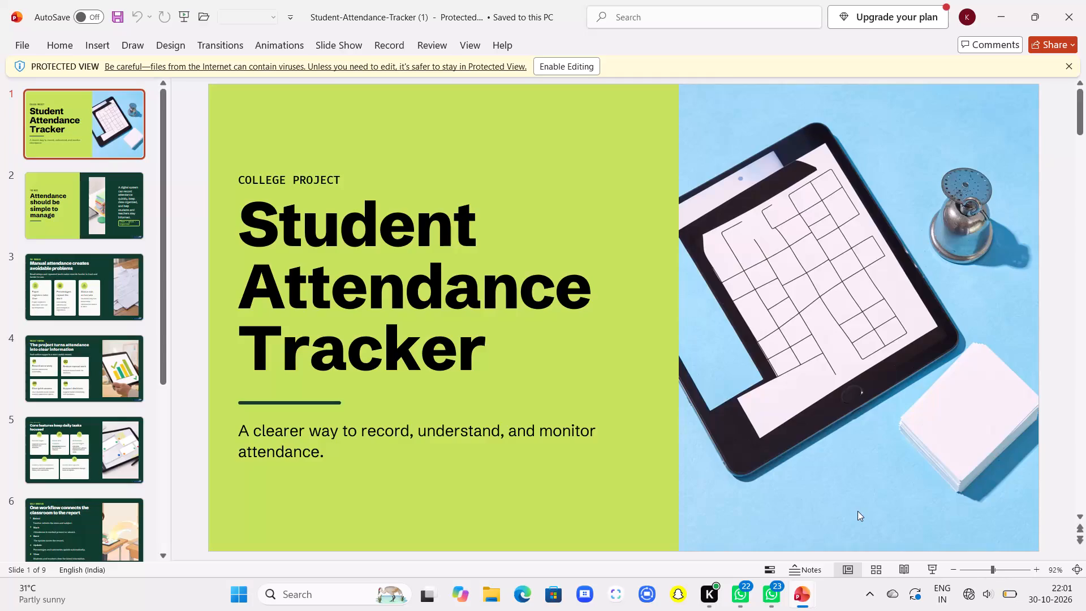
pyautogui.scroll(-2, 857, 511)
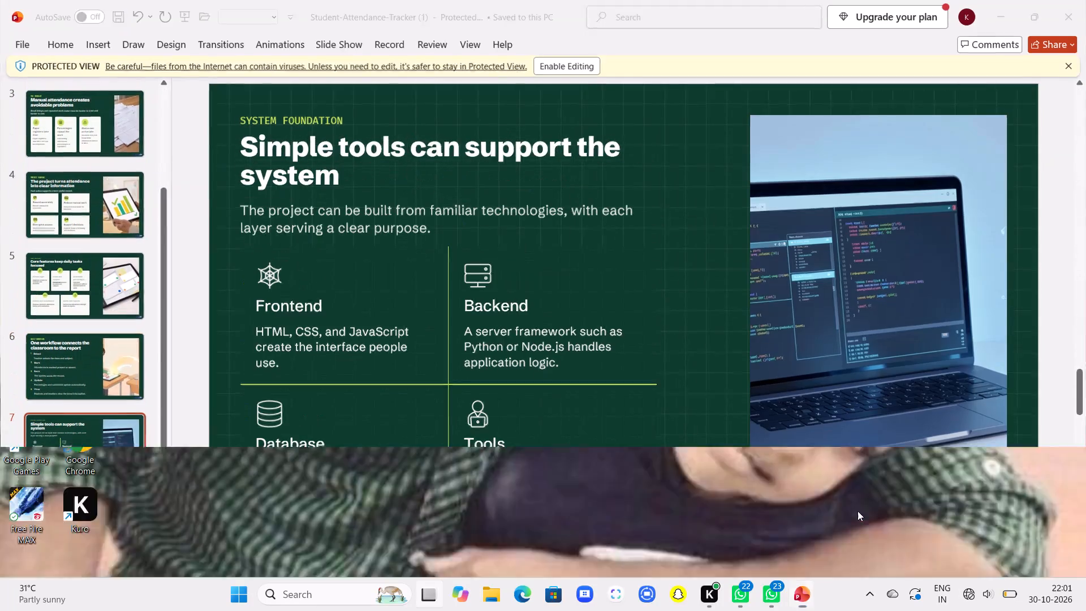
# Take the Student-Attendance-Tracker (1) presentation out of Protected View by enabling editing.
pyautogui.scroll(-3, 857, 511)
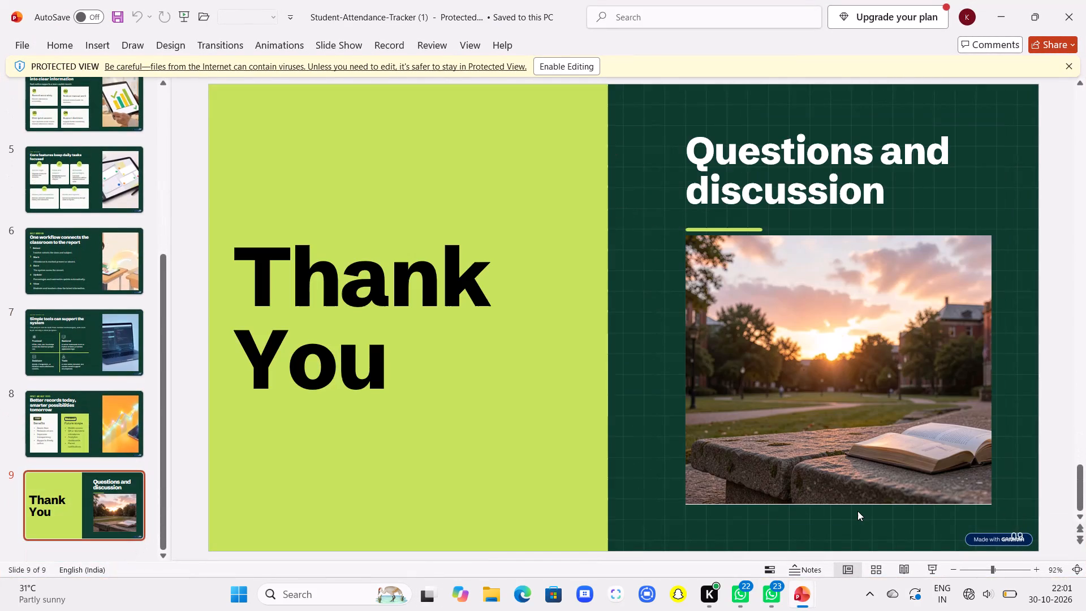
pyautogui.scroll(-2, 857, 511)
pyautogui.scroll(9, 857, 511)
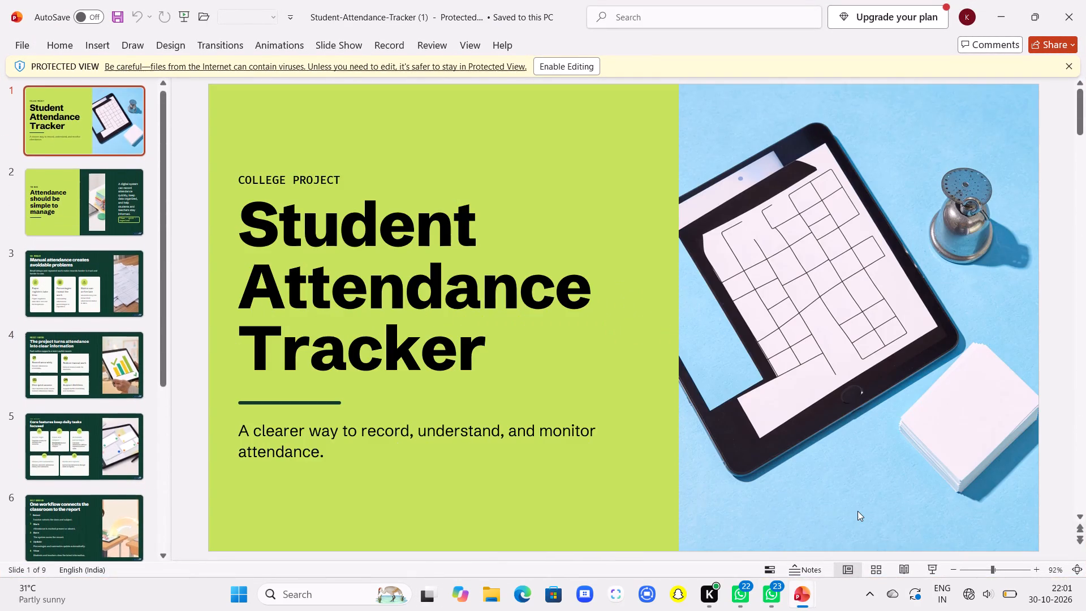
pyautogui.scroll(4, 857, 511)
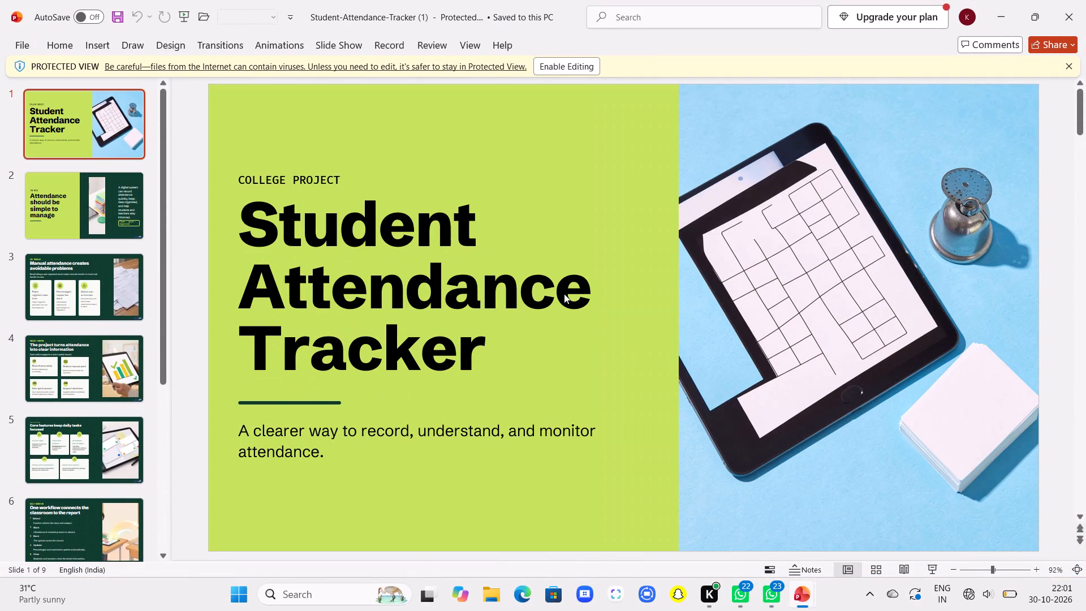
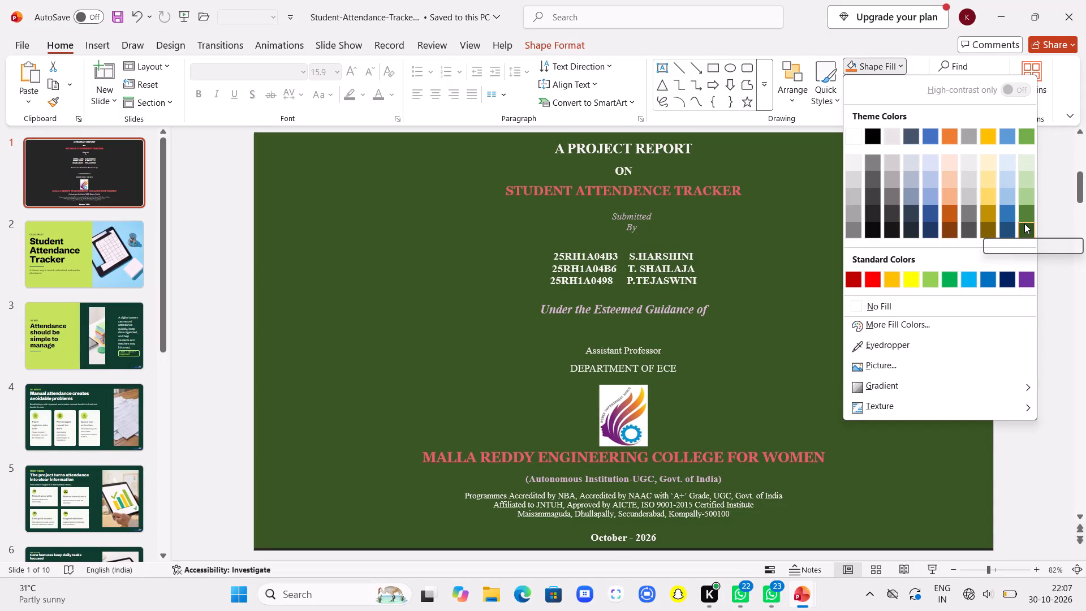
# Fill the full-slide background shape on the title slide with the darkest green theme color.
pyautogui.click(1024, 223)
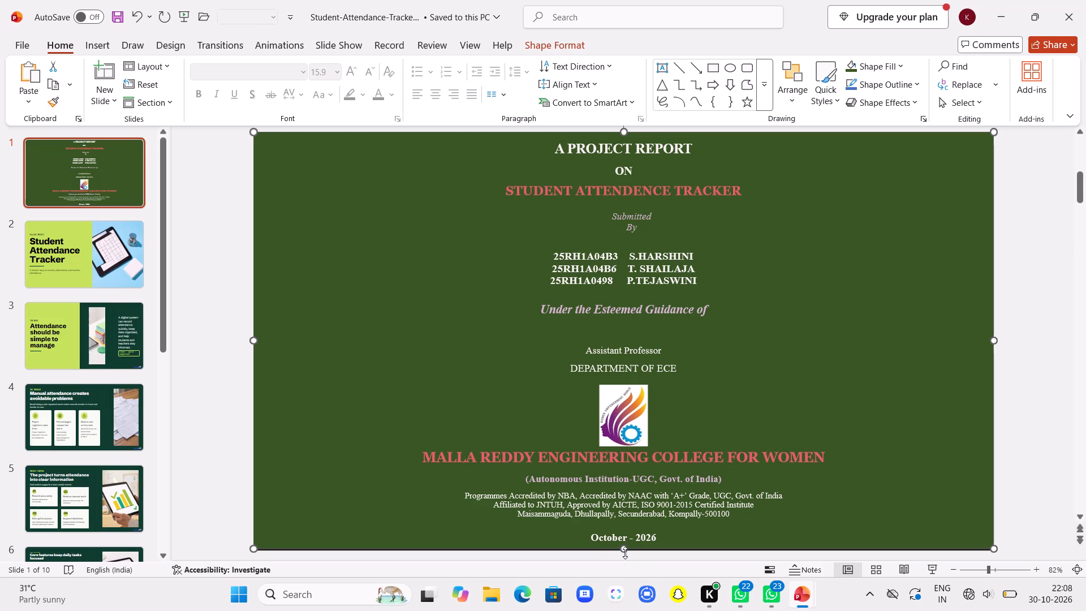
# On slide 3, draw a rectangle about 2.3 cm by 0.4 cm and position it over the "Made with Gamma" badge.
pyautogui.click(117, 277)
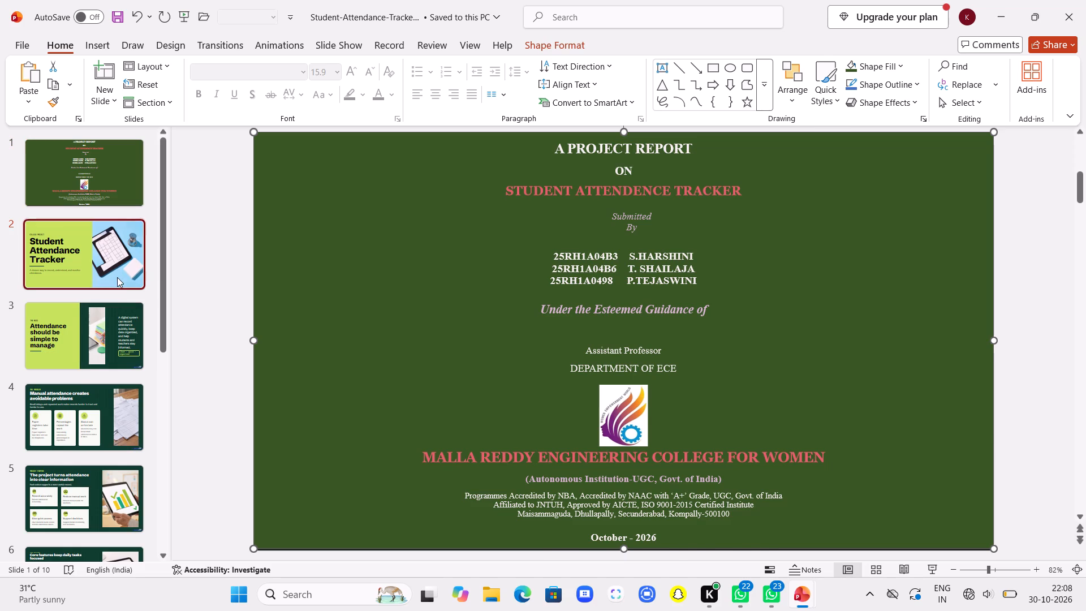
pyautogui.click(109, 313)
pyautogui.click(99, 368)
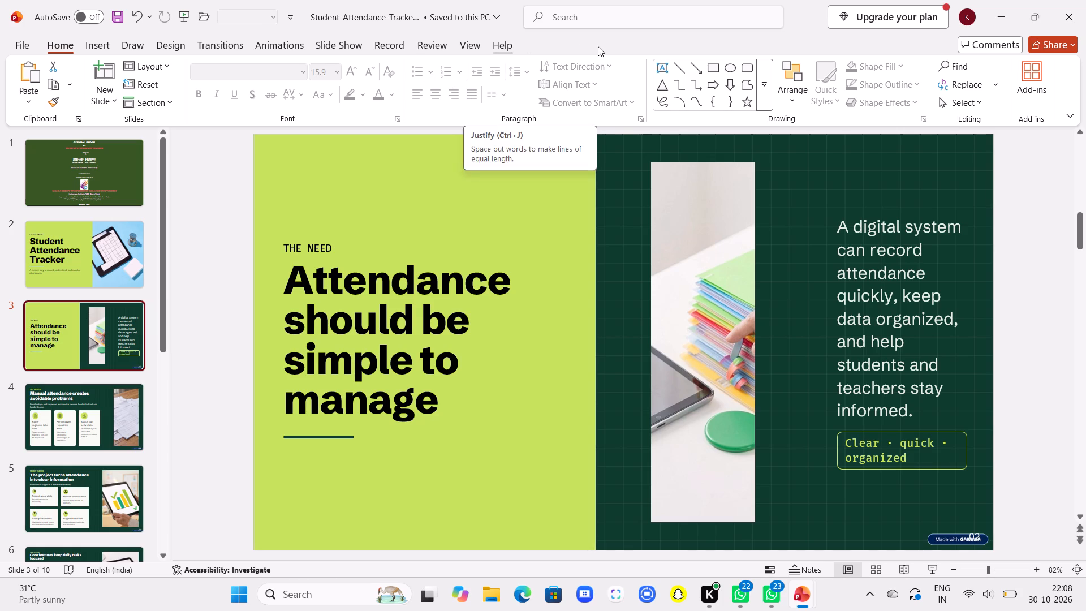
pyautogui.click(712, 68)
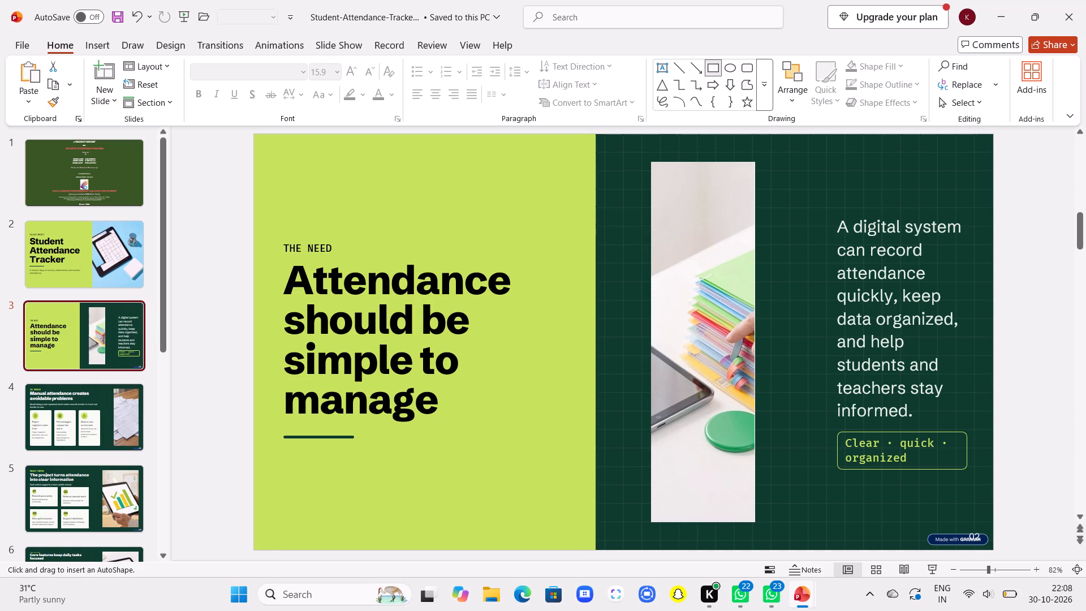
pyautogui.moveTo(929, 538); pyautogui.dragTo(966, 540)
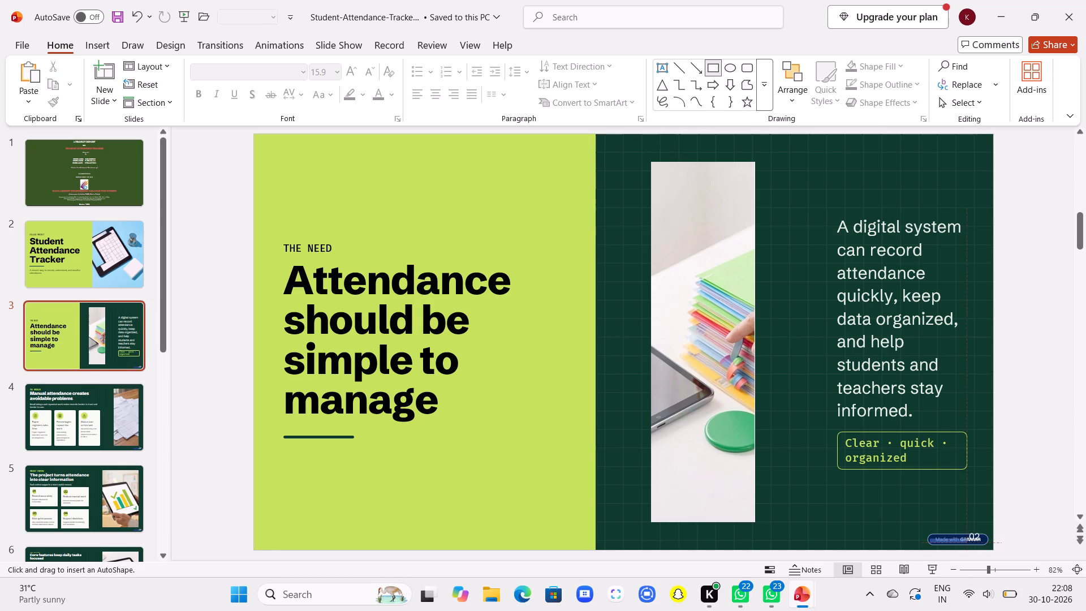
pyautogui.moveTo(966, 540); pyautogui.dragTo(990, 540)
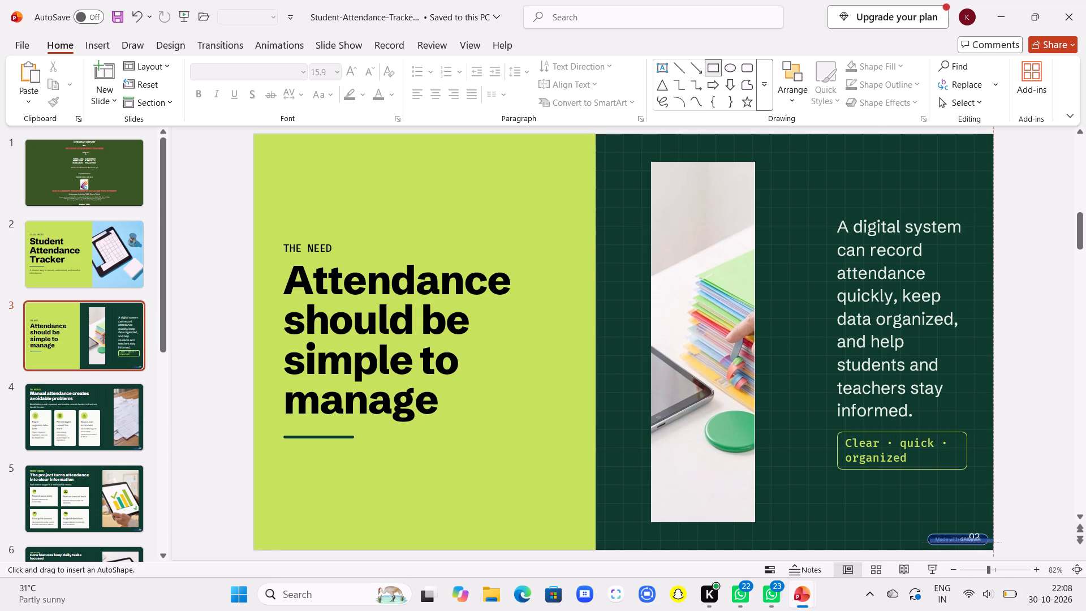
pyautogui.moveTo(990, 540); pyautogui.dragTo(982, 536)
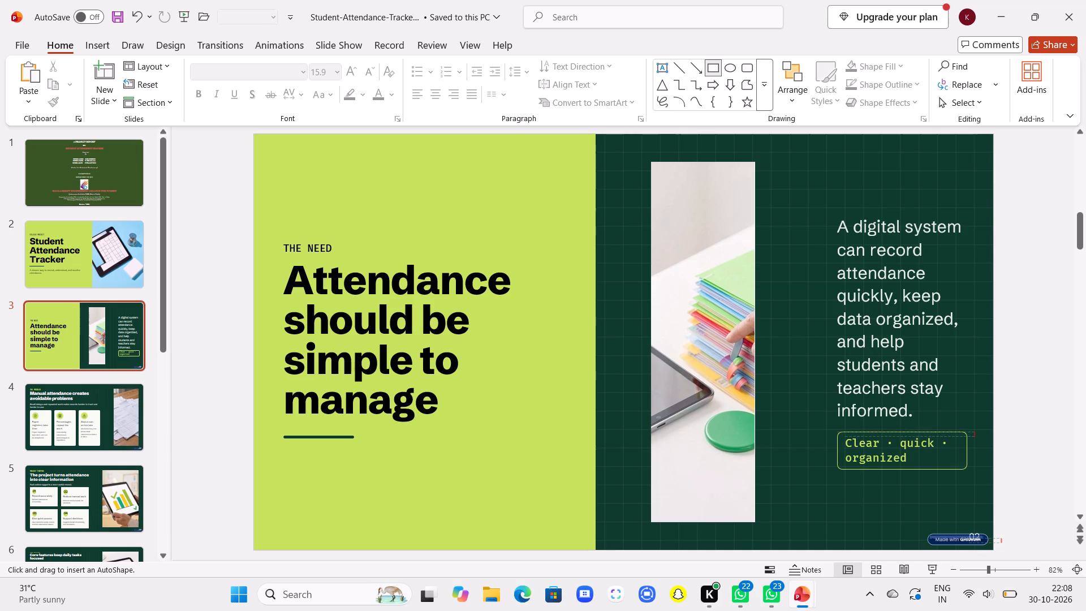
pyautogui.moveTo(982, 536); pyautogui.dragTo(980, 530)
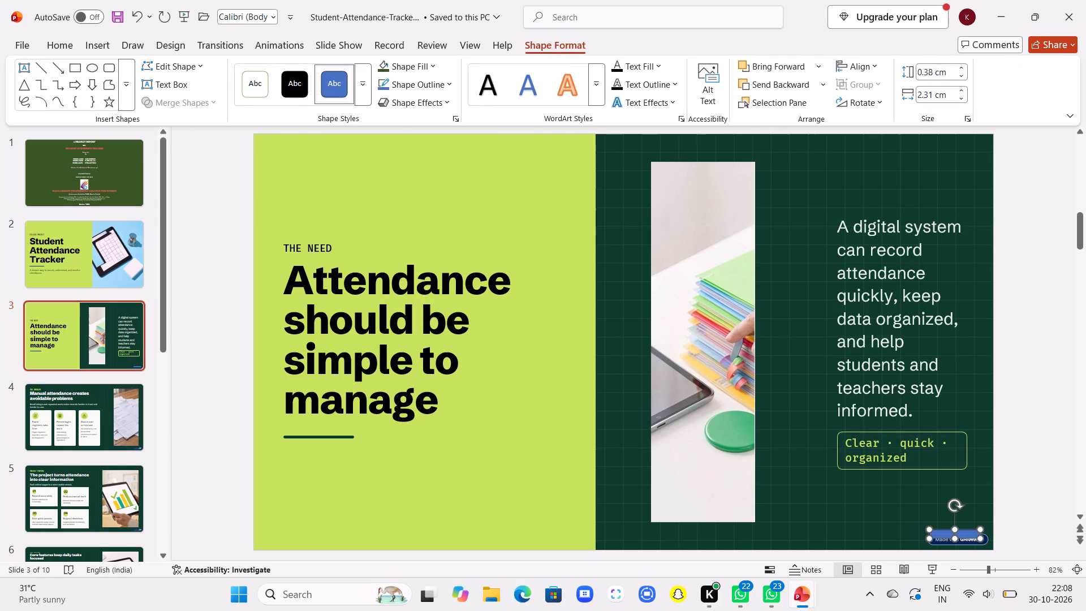
pyautogui.moveTo(969, 535); pyautogui.dragTo(972, 540)
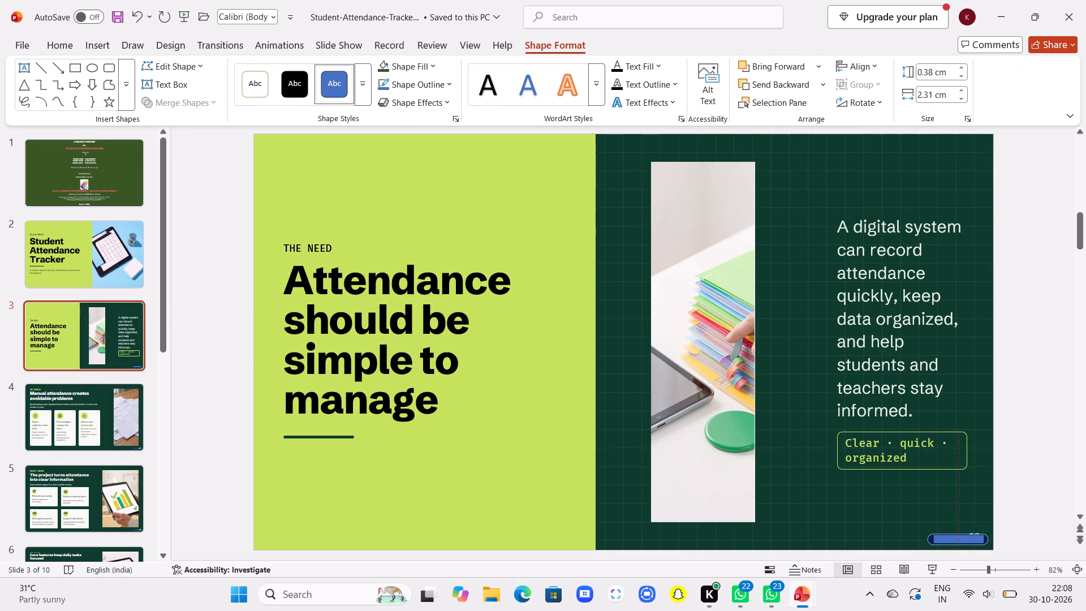
pyautogui.moveTo(972, 540); pyautogui.dragTo(972, 540)
pyautogui.click(972, 540)
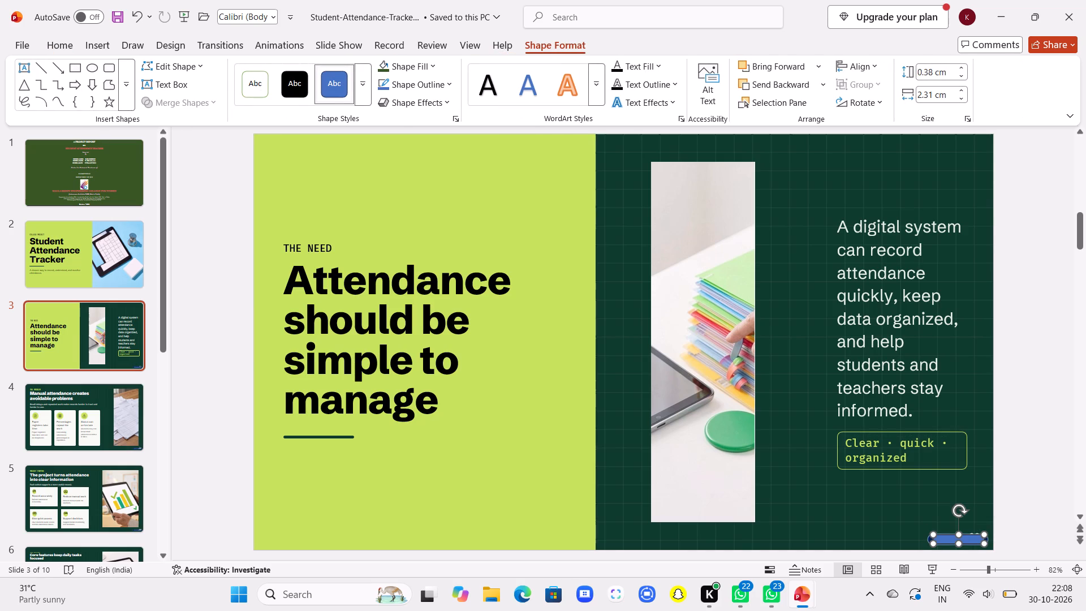
pyautogui.click(976, 505)
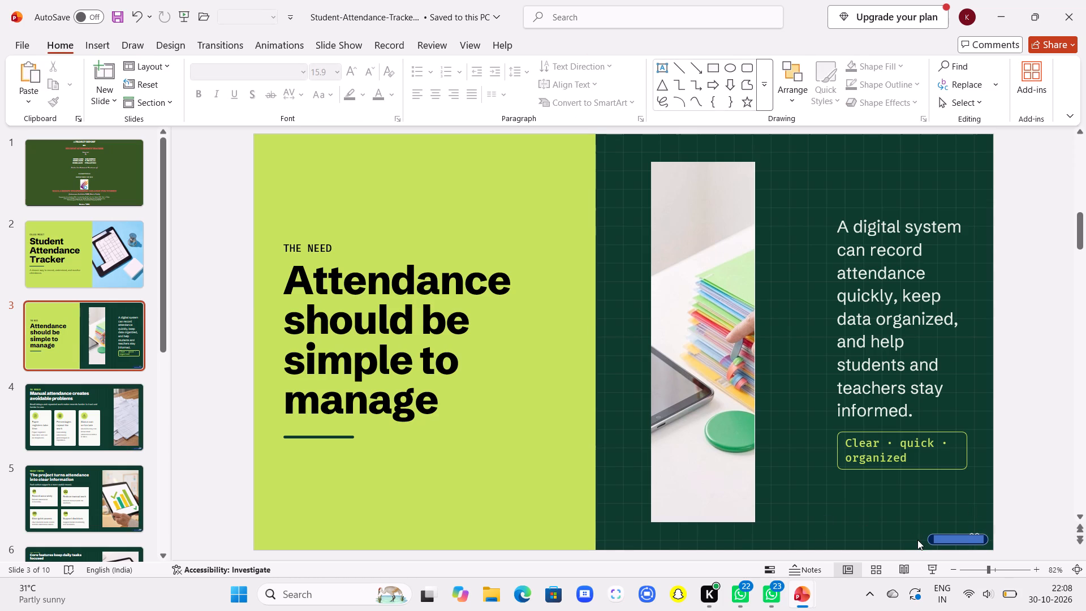
# Add the page number text "03" on slide 3 and place it over the right end of the blue rectangle.
pyautogui.doubleClick(878, 507)
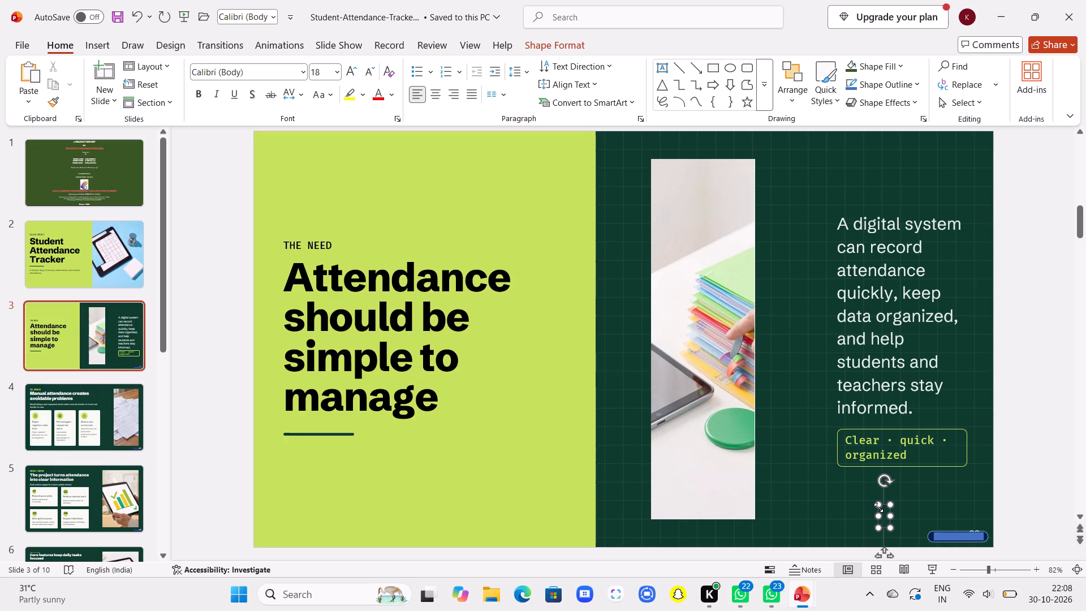
pyautogui.write('03')
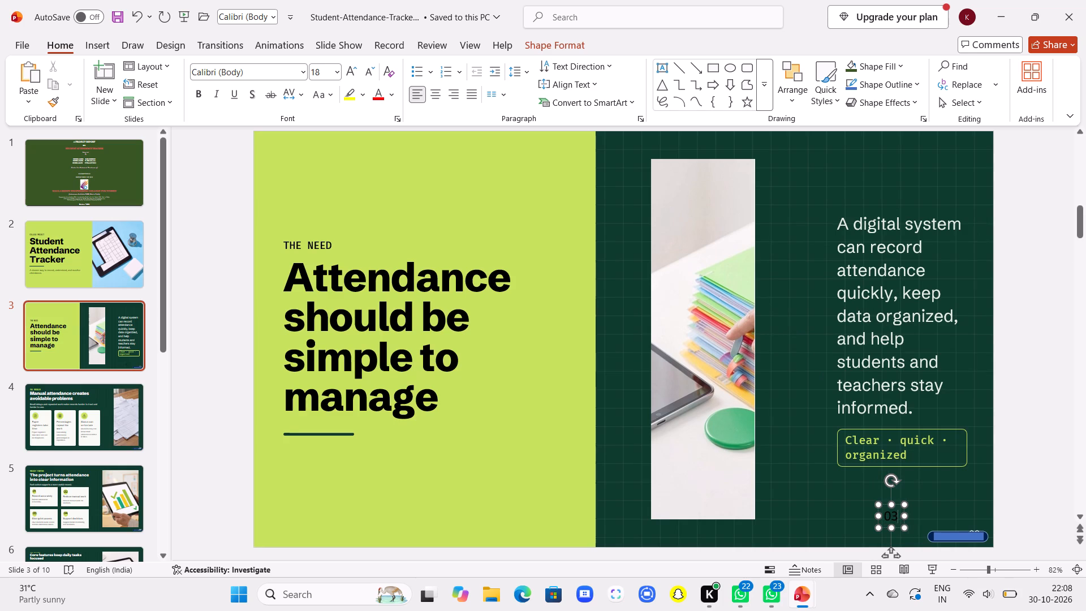
pyautogui.moveTo(898, 526); pyautogui.dragTo(939, 531)
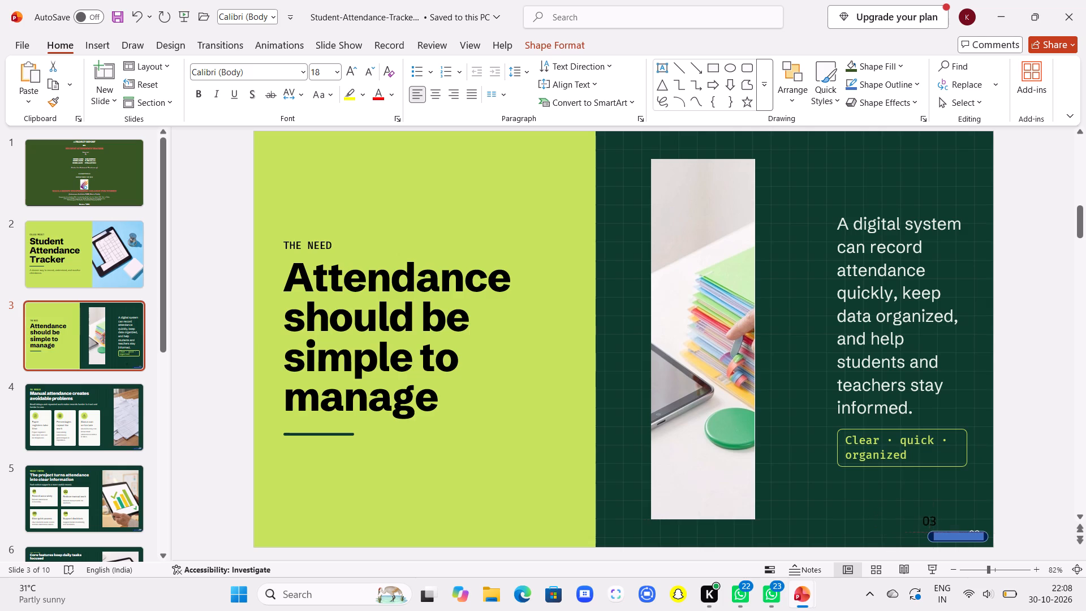
pyautogui.moveTo(939, 531); pyautogui.dragTo(988, 547)
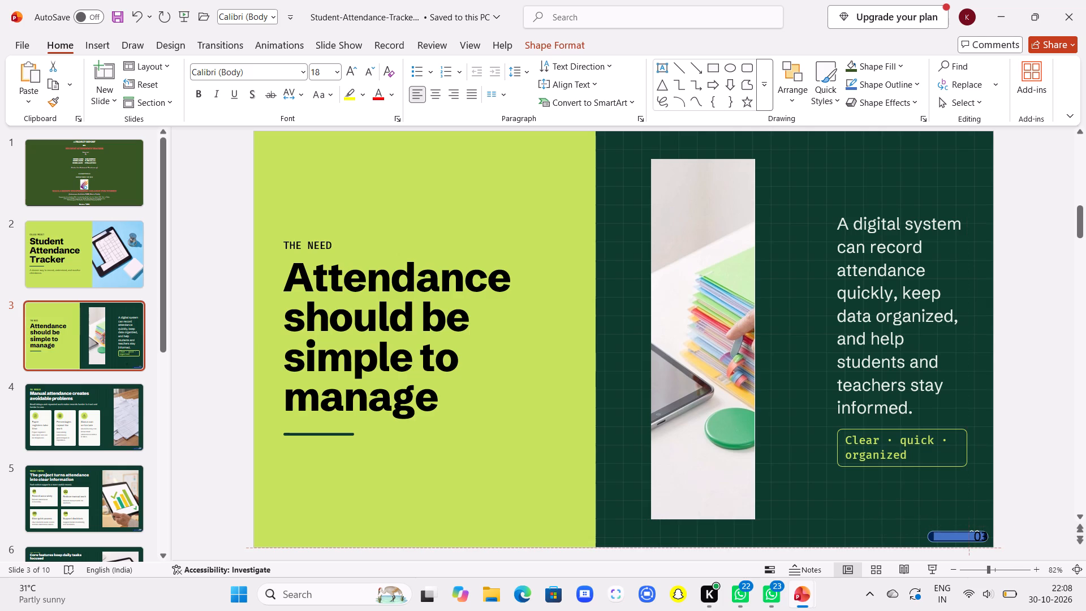
pyautogui.moveTo(988, 547); pyautogui.dragTo(984, 547)
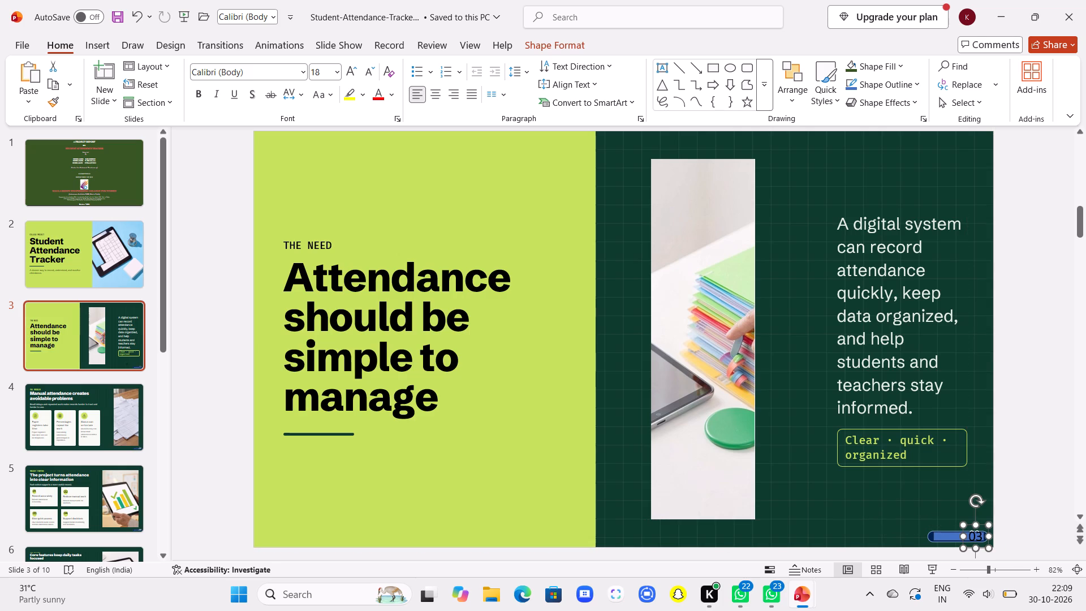
pyautogui.click(911, 505)
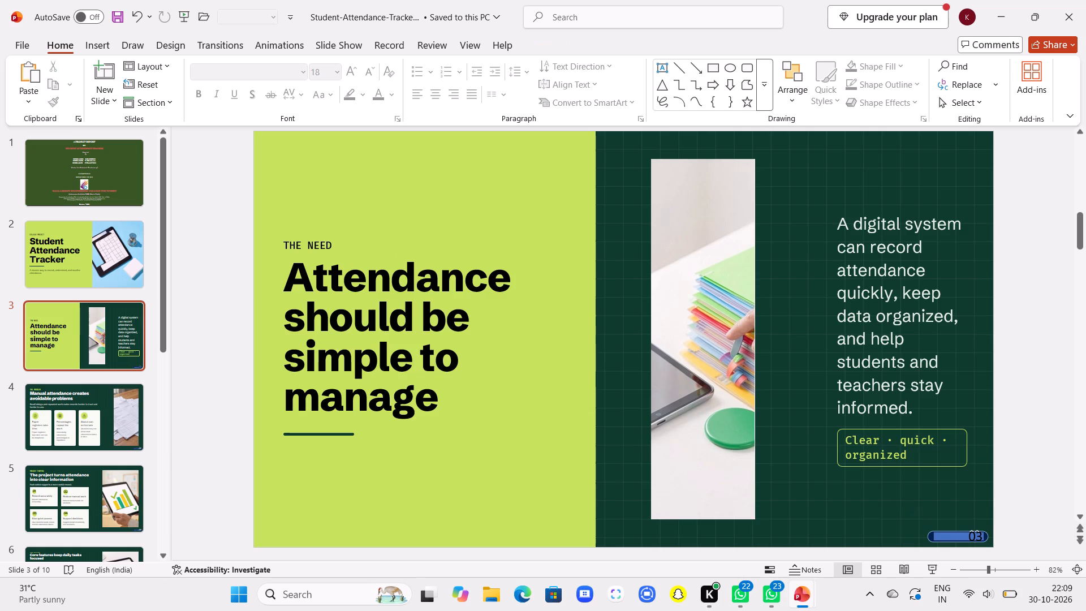
# On slide 4, draw a rectangle over the "Made with Gamma" badge and enlarge it to about 2.5 cm wide.
pyautogui.click(109, 408)
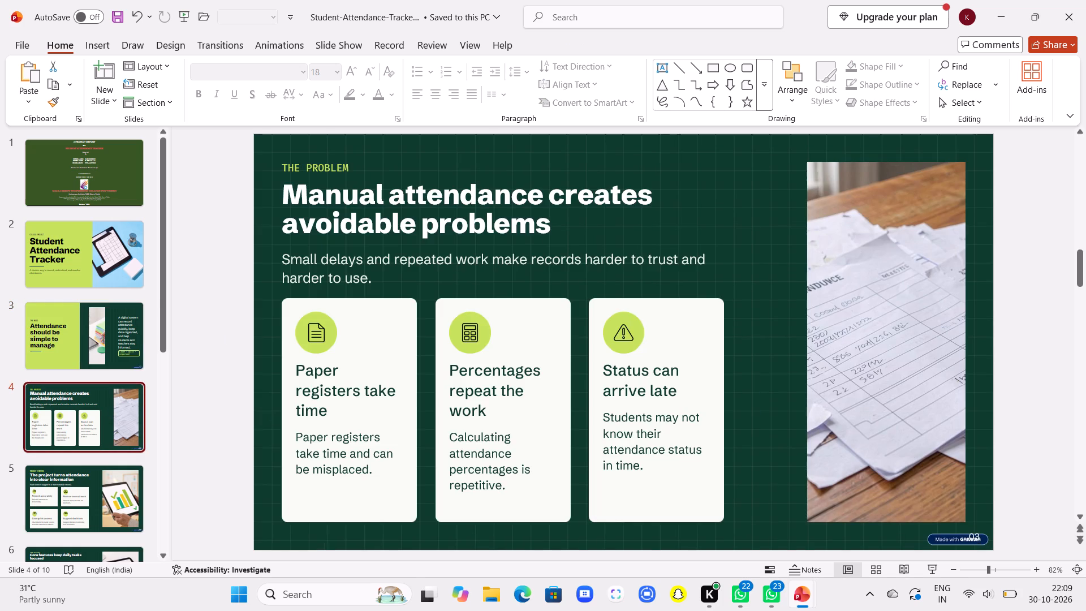
pyautogui.click(708, 67)
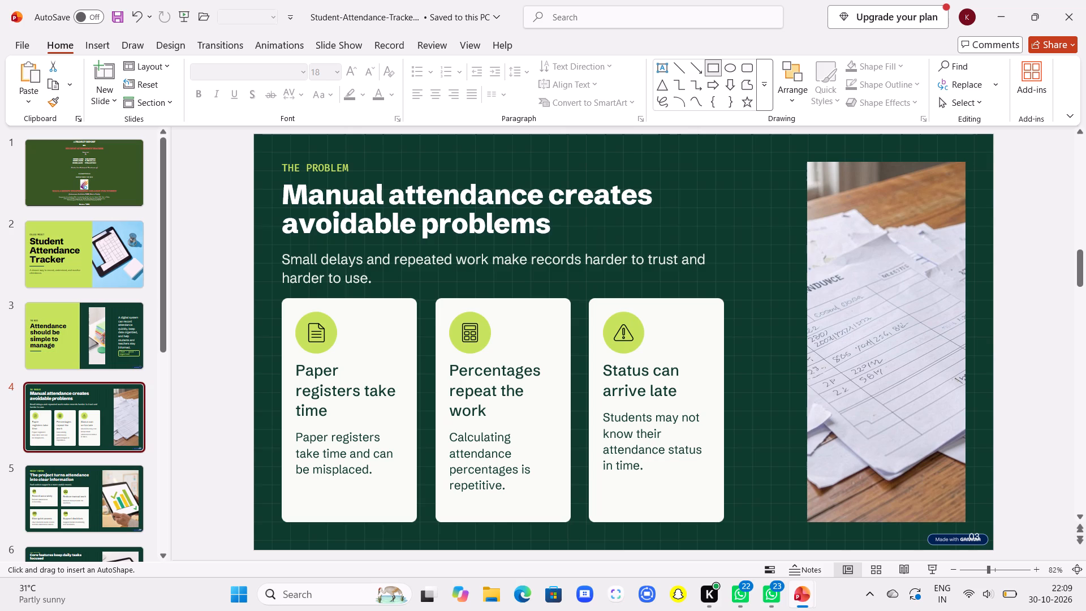
pyautogui.moveTo(930, 539); pyautogui.dragTo(970, 536)
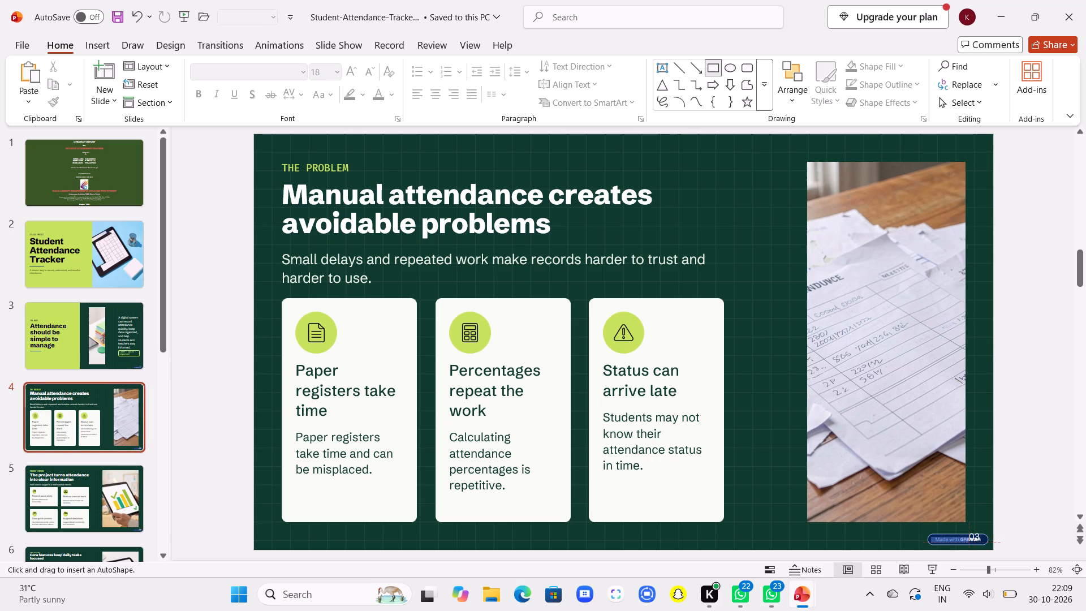
pyautogui.moveTo(970, 536); pyautogui.dragTo(976, 532)
pyautogui.moveTo(976, 532); pyautogui.dragTo(984, 535)
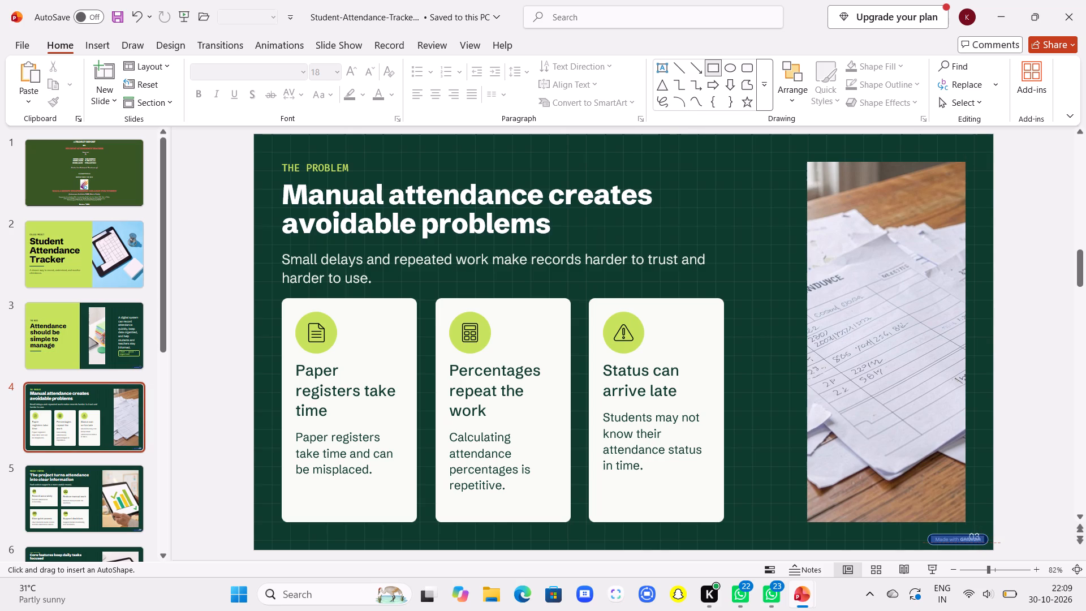
pyautogui.moveTo(984, 535); pyautogui.dragTo(981, 535)
pyautogui.moveTo(981, 535); pyautogui.dragTo(980, 535)
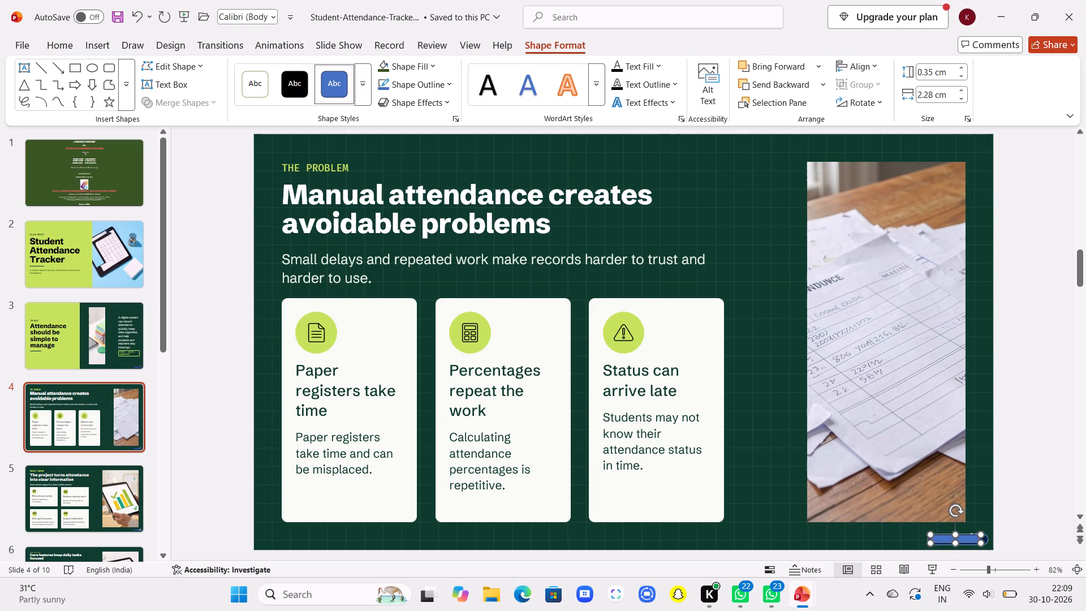
pyautogui.click(975, 544)
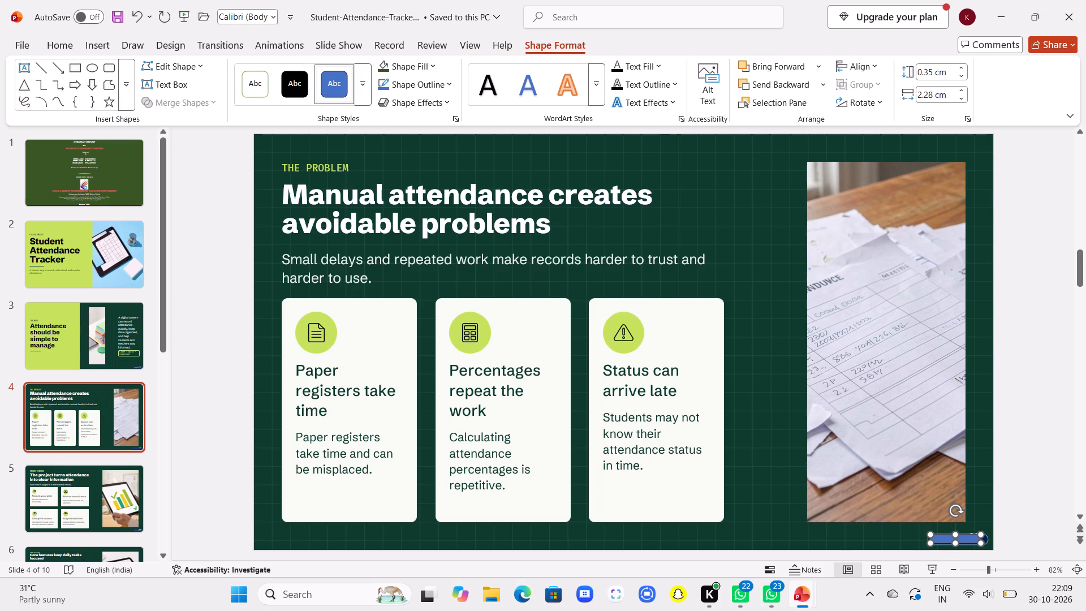
pyautogui.click(982, 547)
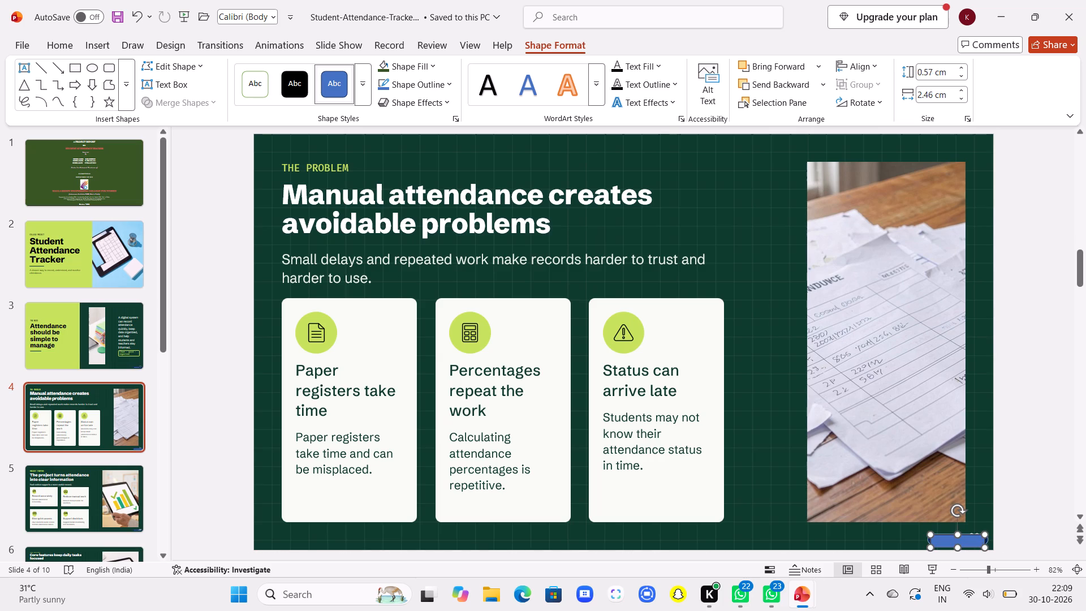
pyautogui.click(976, 545)
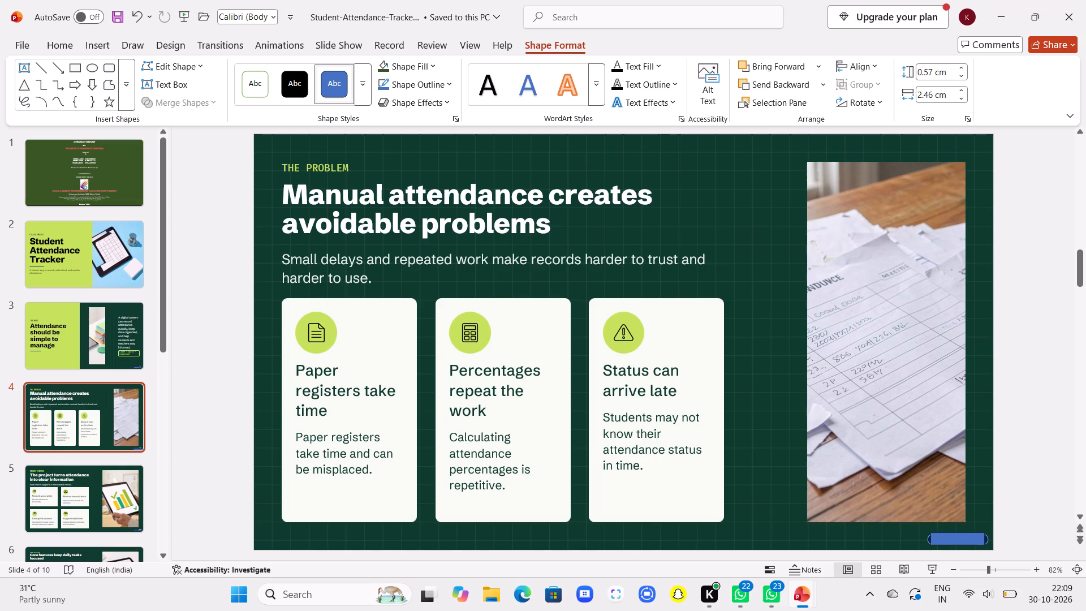
# Add the page number text "04" on slide 4 and place it over the right end of the blue rectangle.
pyautogui.doubleClick(849, 535)
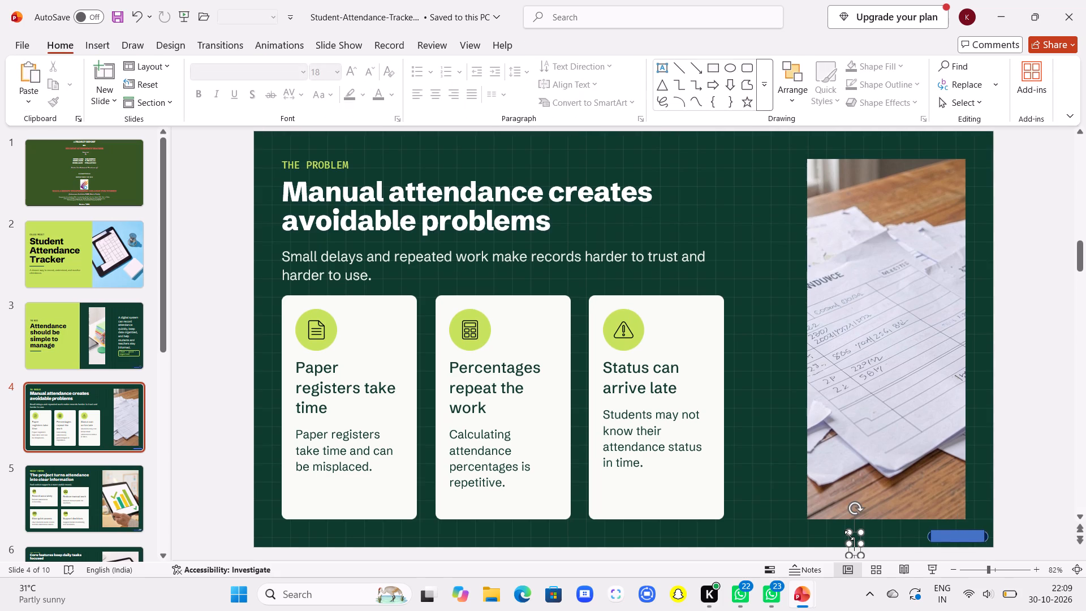
pyautogui.write('04')
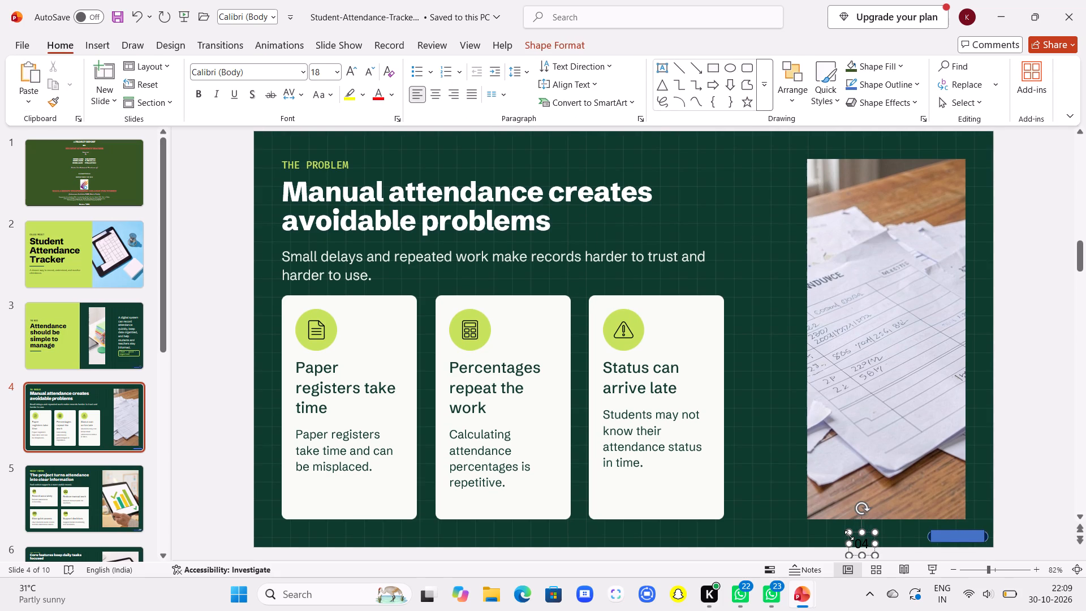
pyautogui.moveTo(871, 551); pyautogui.dragTo(924, 549)
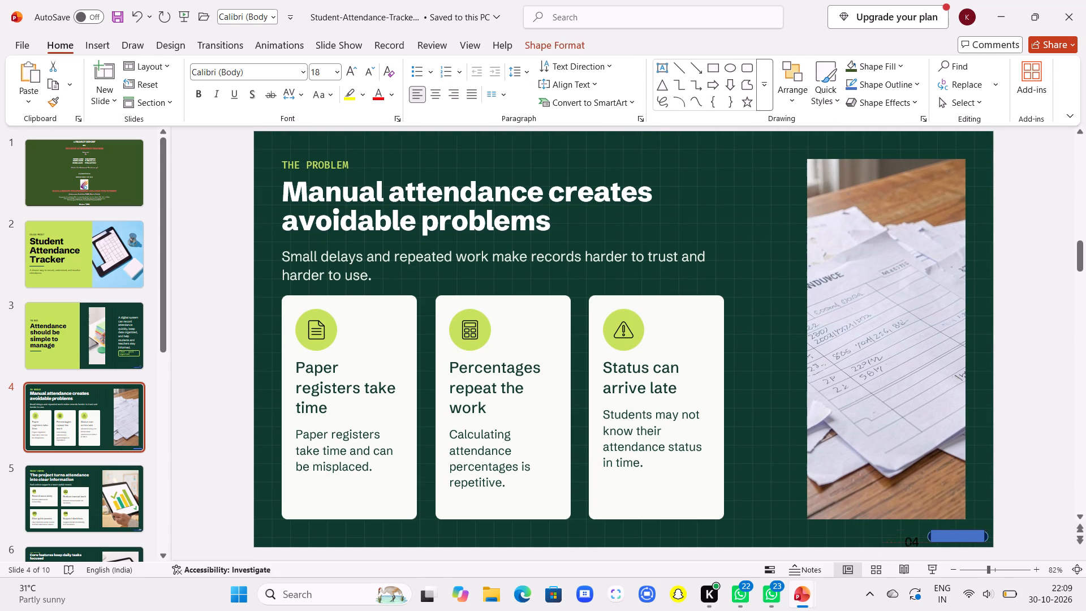
pyautogui.moveTo(924, 549); pyautogui.dragTo(986, 543)
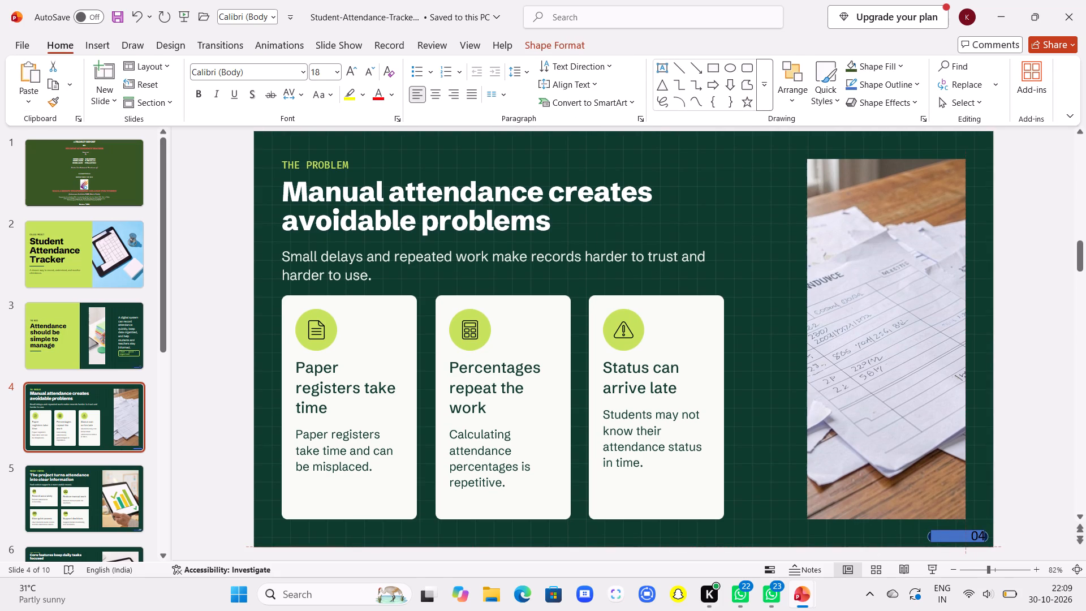
pyautogui.moveTo(986, 543); pyautogui.dragTo(984, 544)
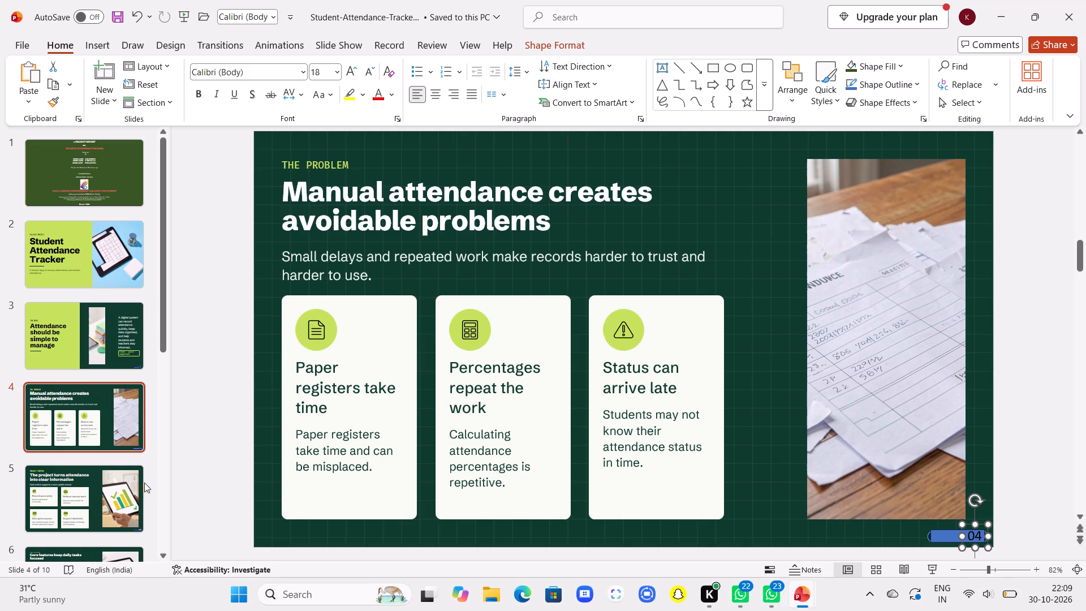
# On slide 5, draw a rectangle about 2.7 cm by 0.57 cm and position it over the "Made with Gamma" badge.
pyautogui.click(112, 505)
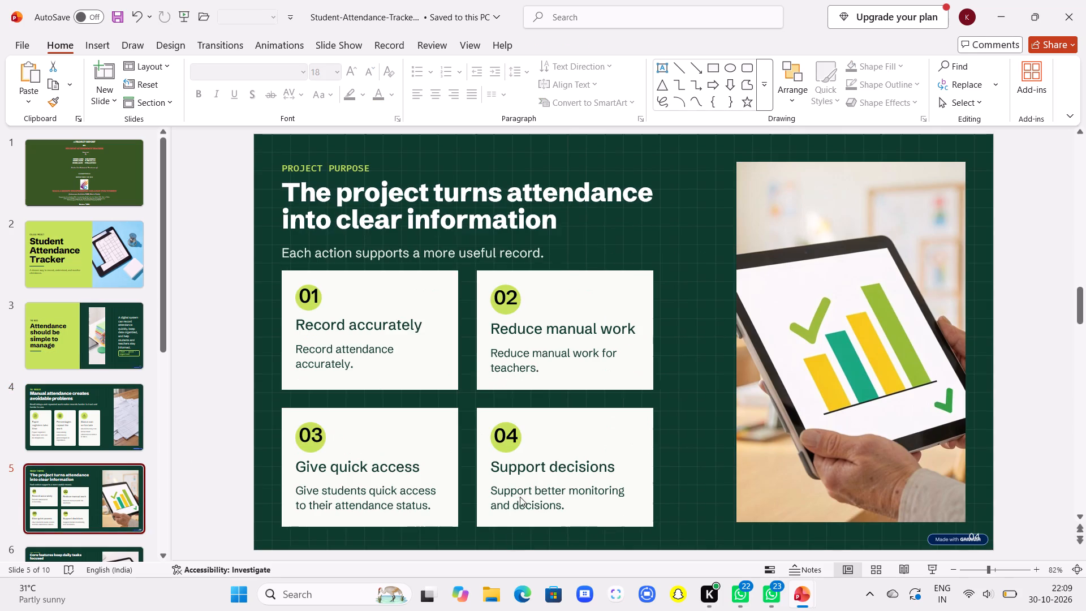
pyautogui.click(710, 63)
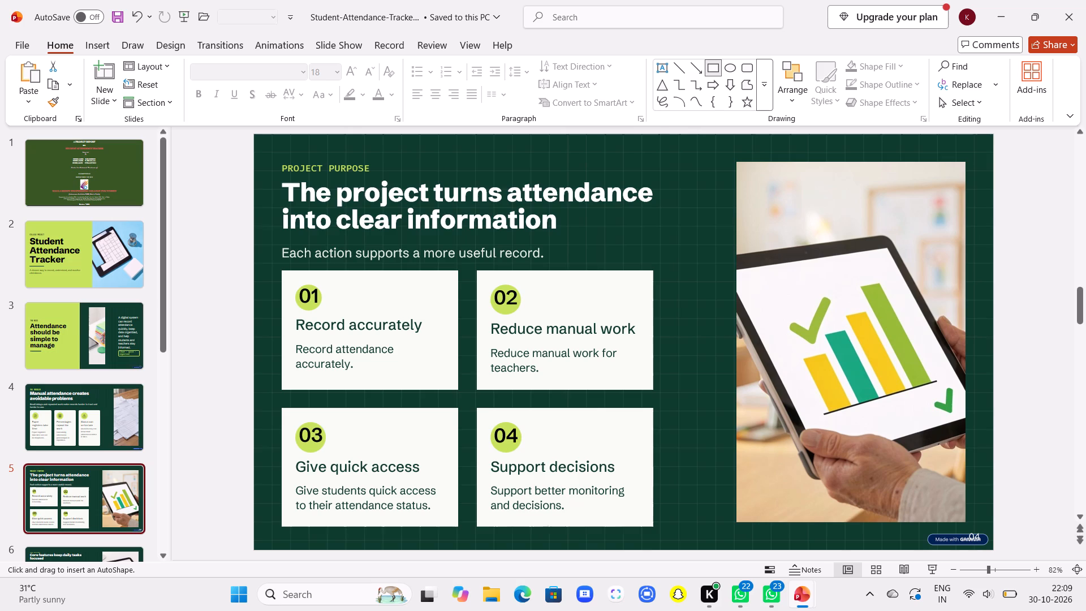
pyautogui.moveTo(929, 539); pyautogui.dragTo(962, 539)
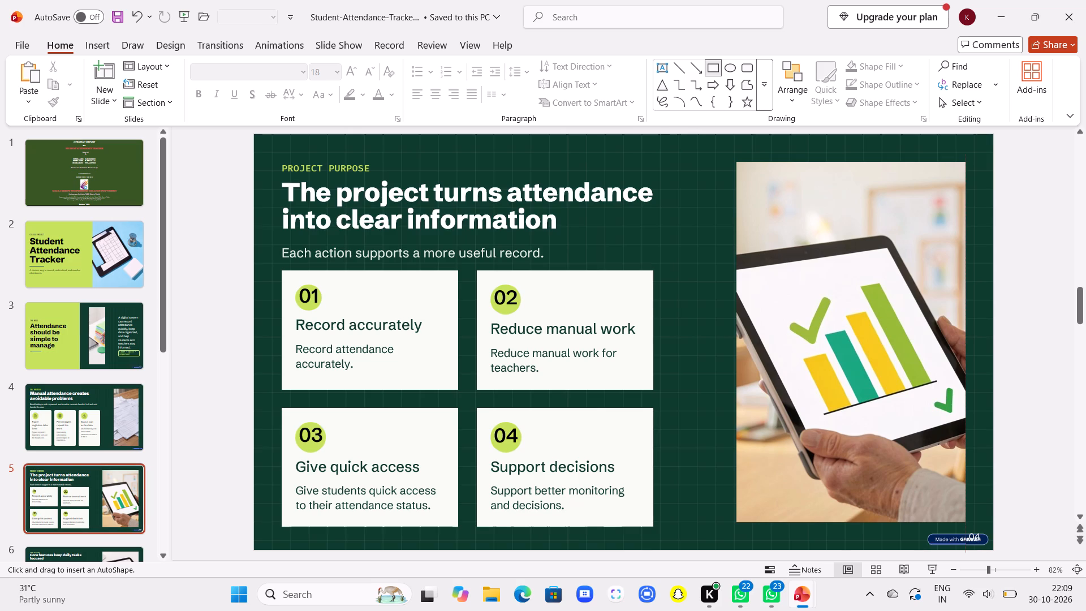
pyautogui.moveTo(962, 539); pyautogui.dragTo(1038, 546)
pyautogui.moveTo(1038, 546); pyautogui.dragTo(992, 555)
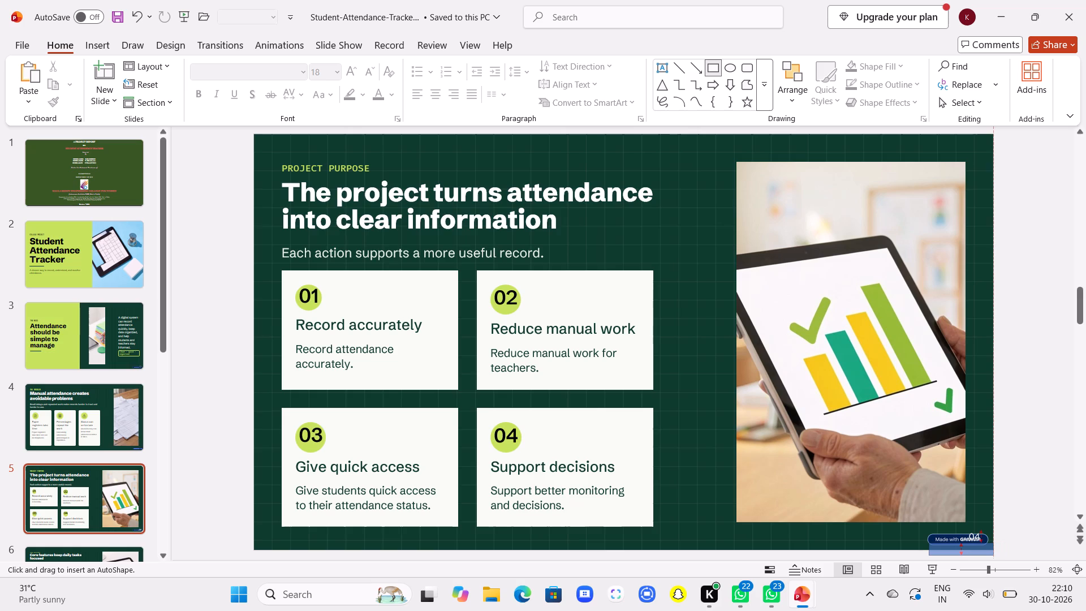
pyautogui.moveTo(992, 555); pyautogui.dragTo(988, 553)
pyautogui.moveTo(975, 552); pyautogui.dragTo(974, 547)
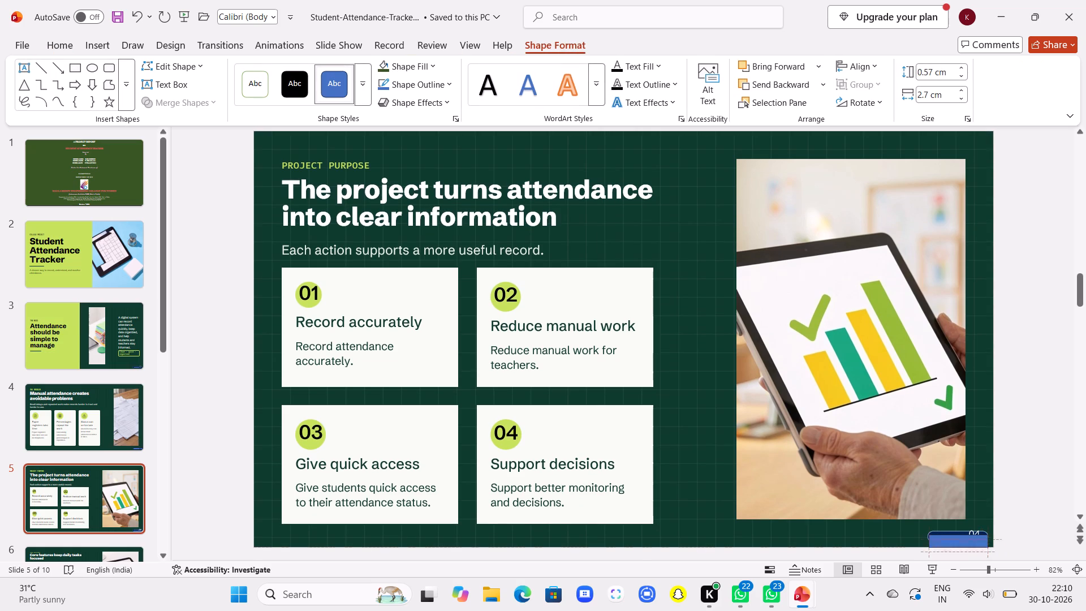
pyautogui.moveTo(974, 547); pyautogui.dragTo(975, 543)
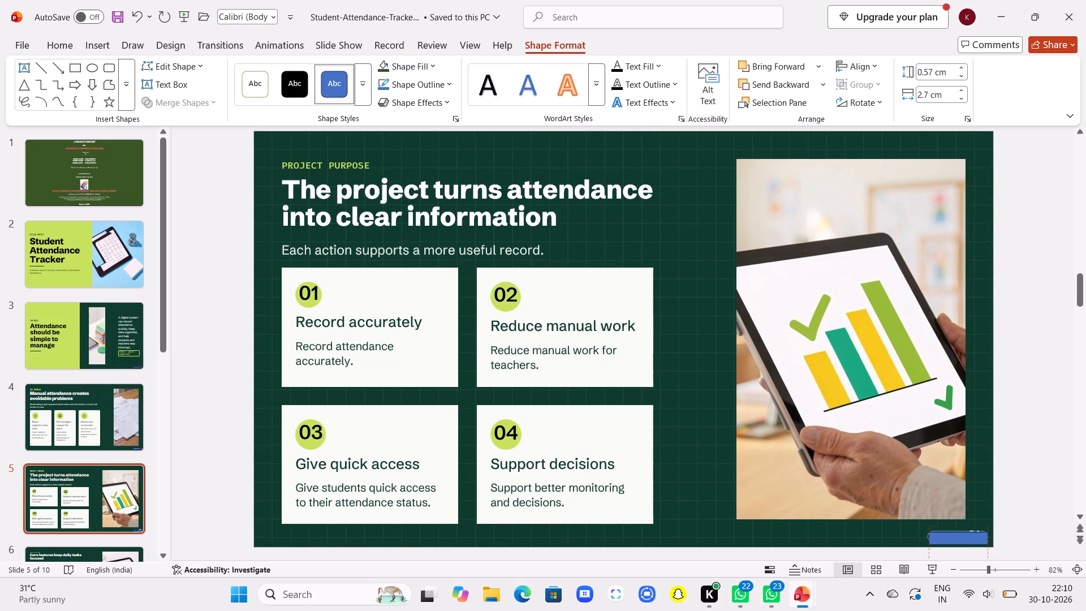
pyautogui.moveTo(975, 543); pyautogui.dragTo(975, 542)
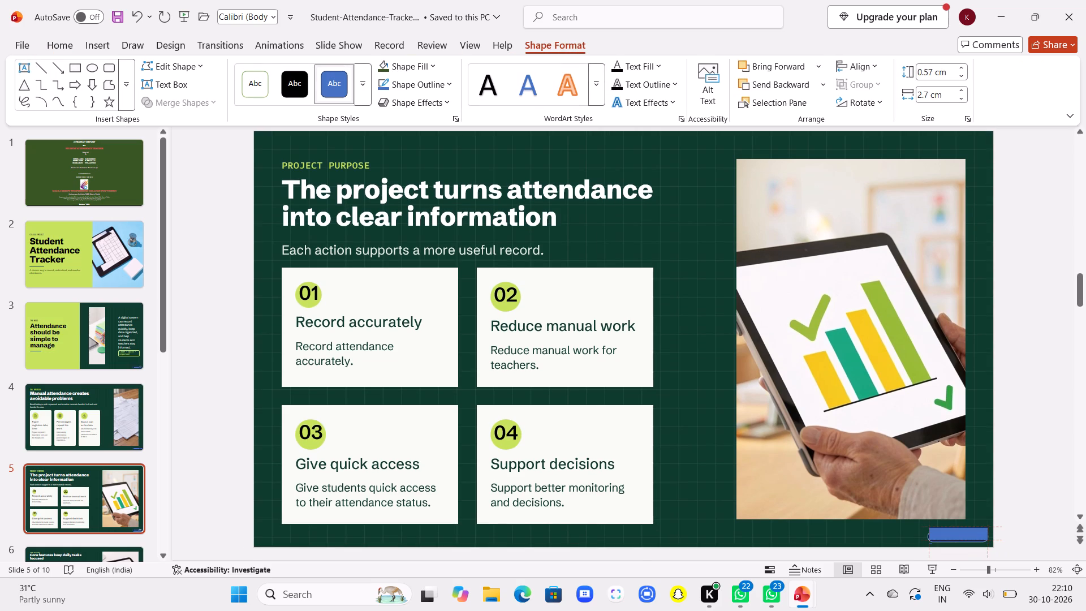
pyautogui.moveTo(975, 542); pyautogui.dragTo(975, 543)
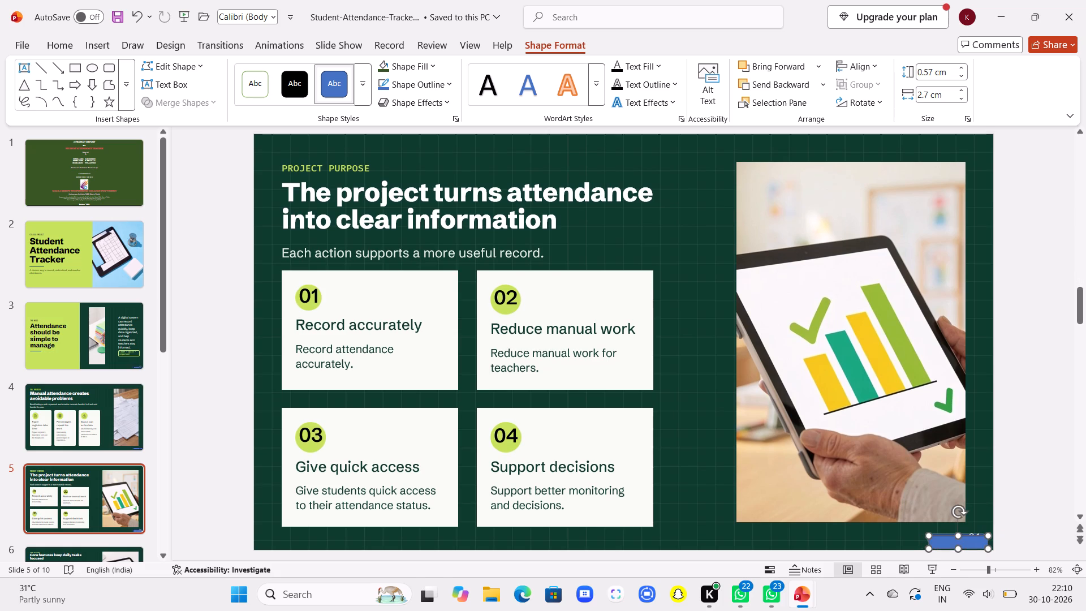
pyautogui.click(971, 543)
pyautogui.moveTo(960, 552); pyautogui.dragTo(959, 547)
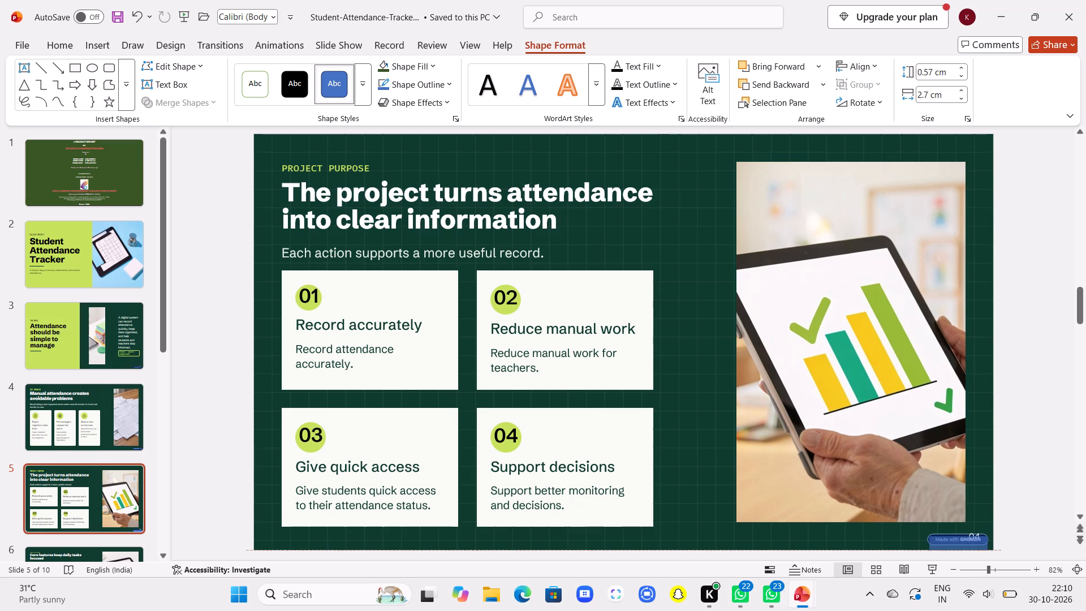
pyautogui.moveTo(959, 547); pyautogui.dragTo(959, 547)
pyautogui.click(959, 547)
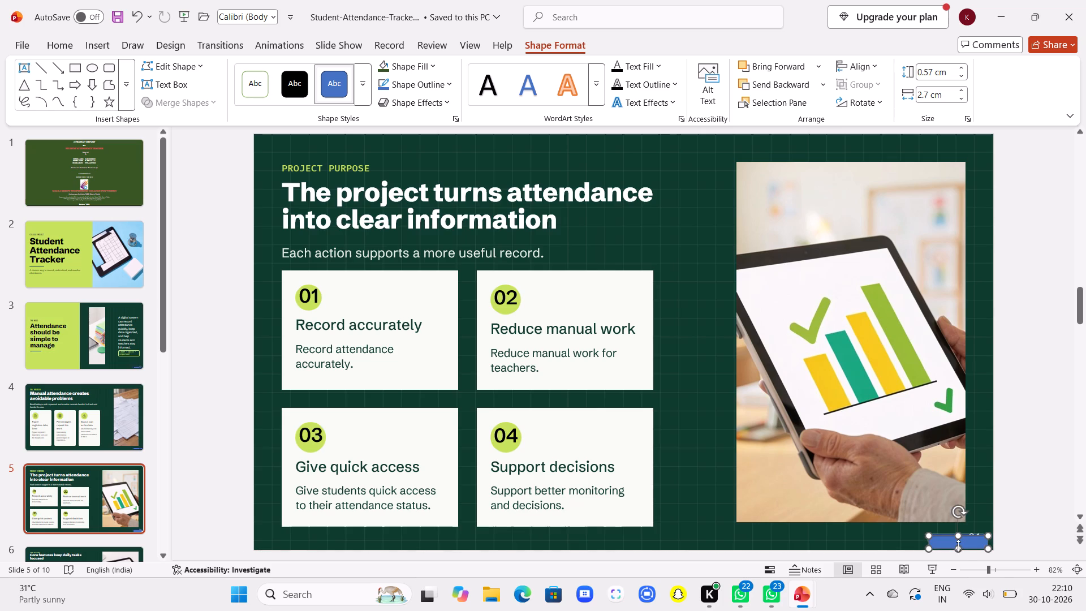
pyautogui.click(958, 545)
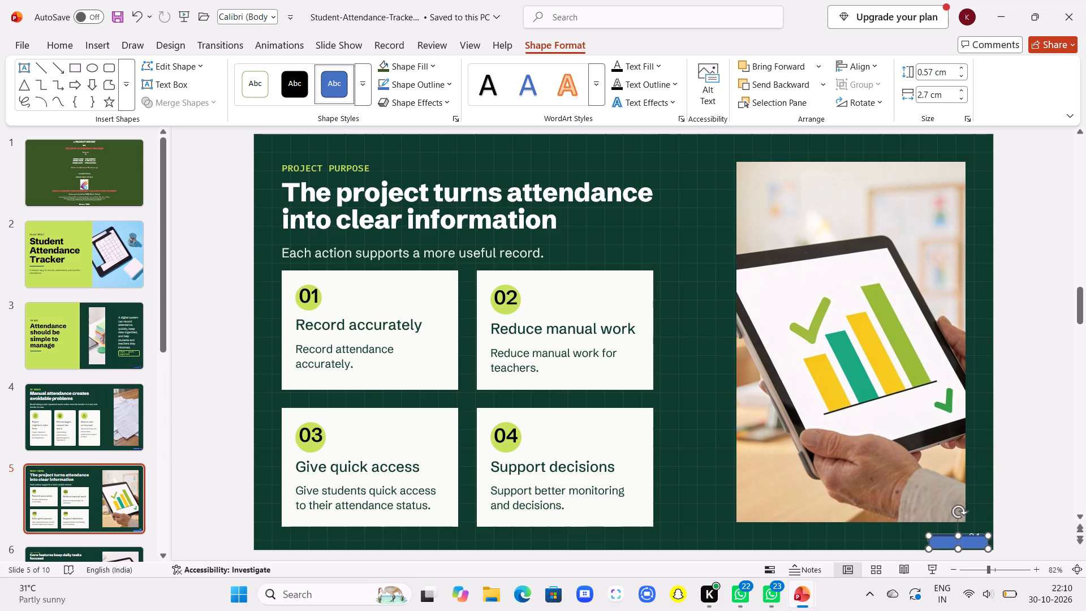
pyautogui.click(969, 545)
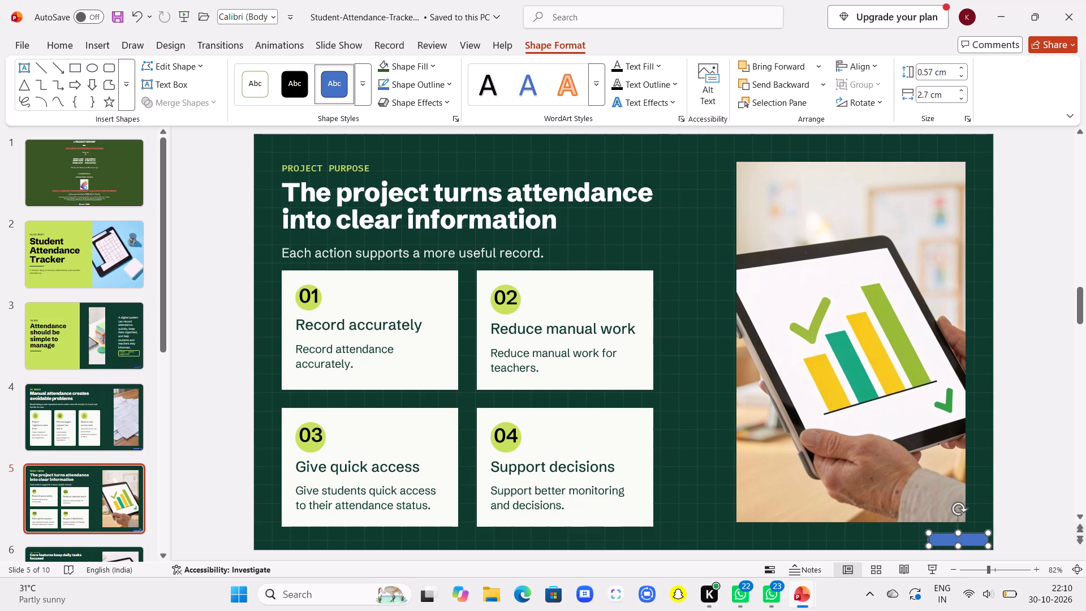
# Add the page number text "05" on slide 5 and place it over the right end of the blue rectangle.
pyautogui.doubleClick(852, 540)
pyautogui.write('05')
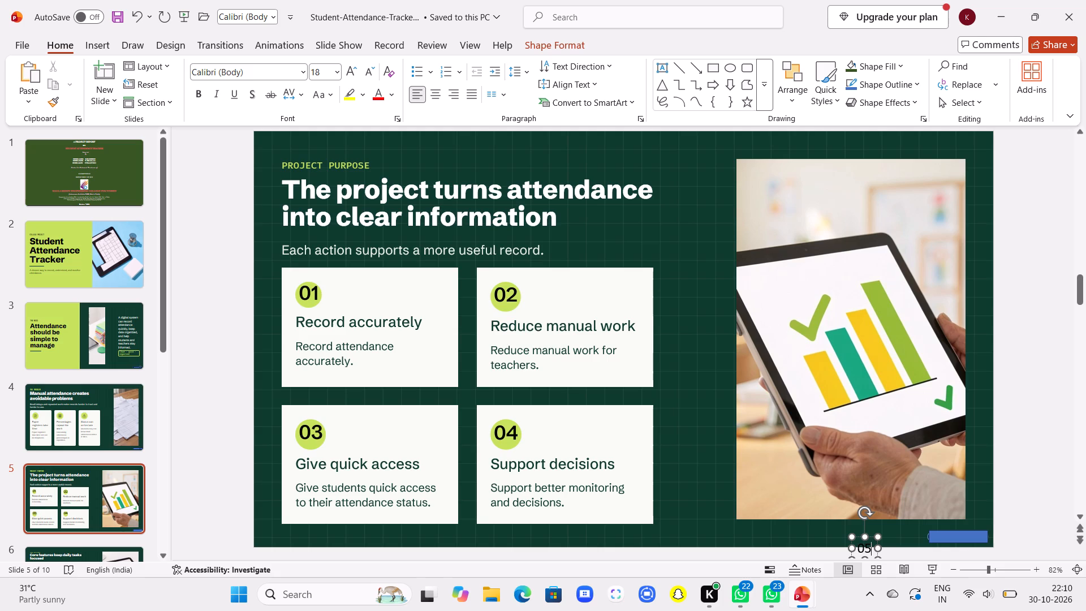
pyautogui.moveTo(872, 556); pyautogui.dragTo(919, 545)
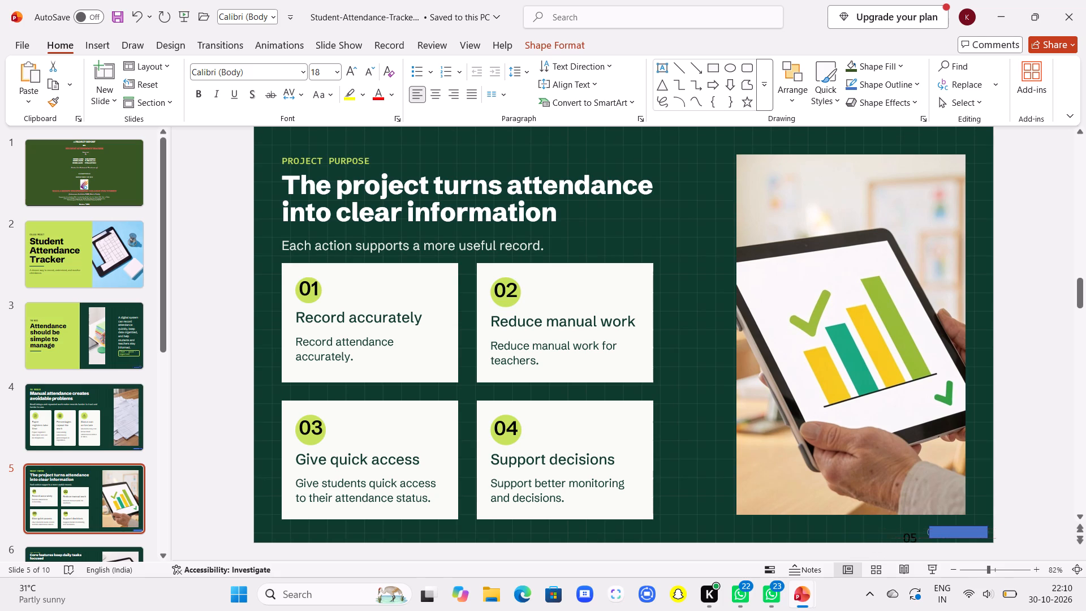
pyautogui.moveTo(919, 545); pyautogui.dragTo(950, 545)
pyautogui.moveTo(950, 545); pyautogui.dragTo(987, 541)
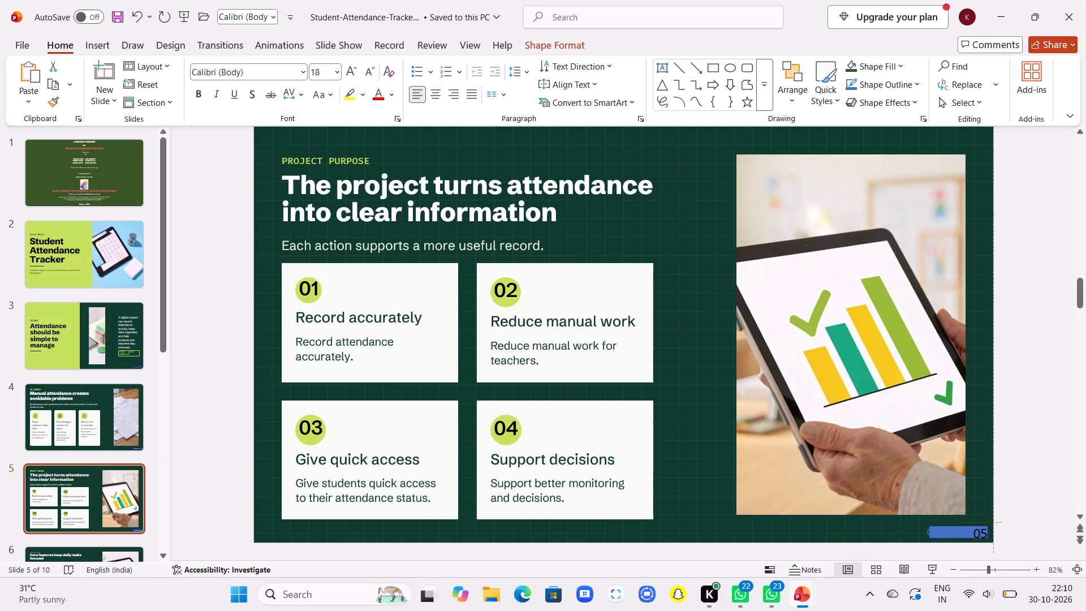
pyautogui.moveTo(987, 541); pyautogui.dragTo(984, 540)
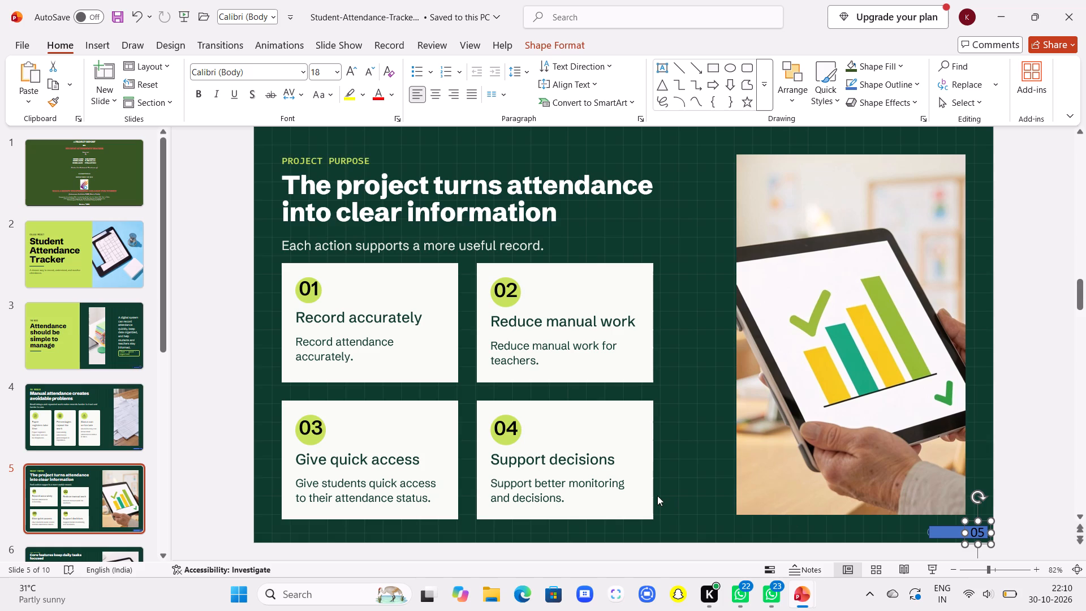
# On slide 6, draw a rectangle, enlarge it to about 2.76 cm by 0.57 cm, and position it over the "Made with Gamma" badge.
pyautogui.scroll(-1, 111, 437)
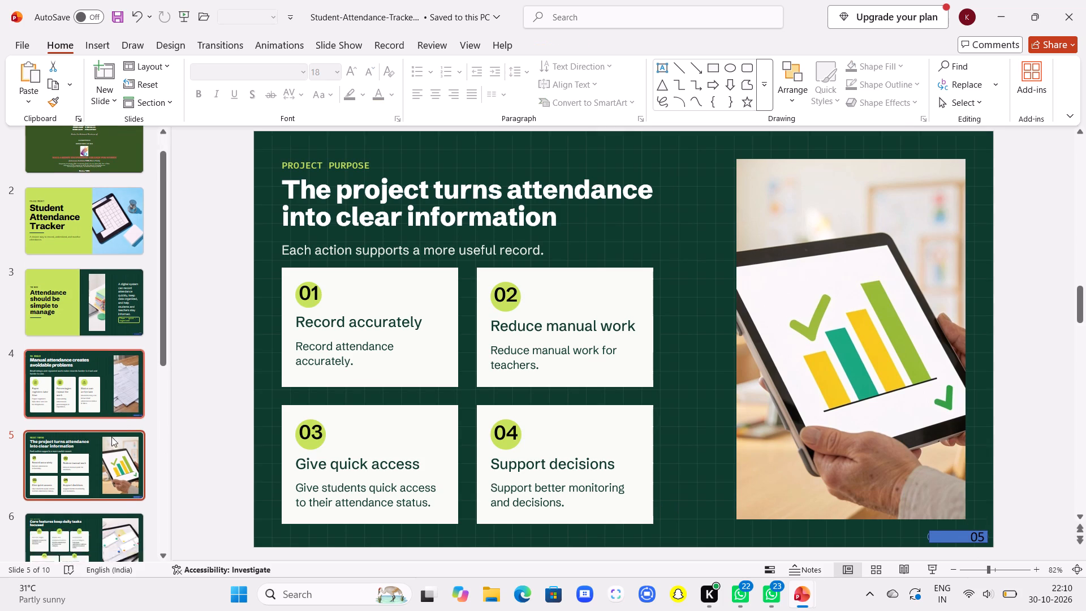
pyautogui.scroll(-1, 111, 437)
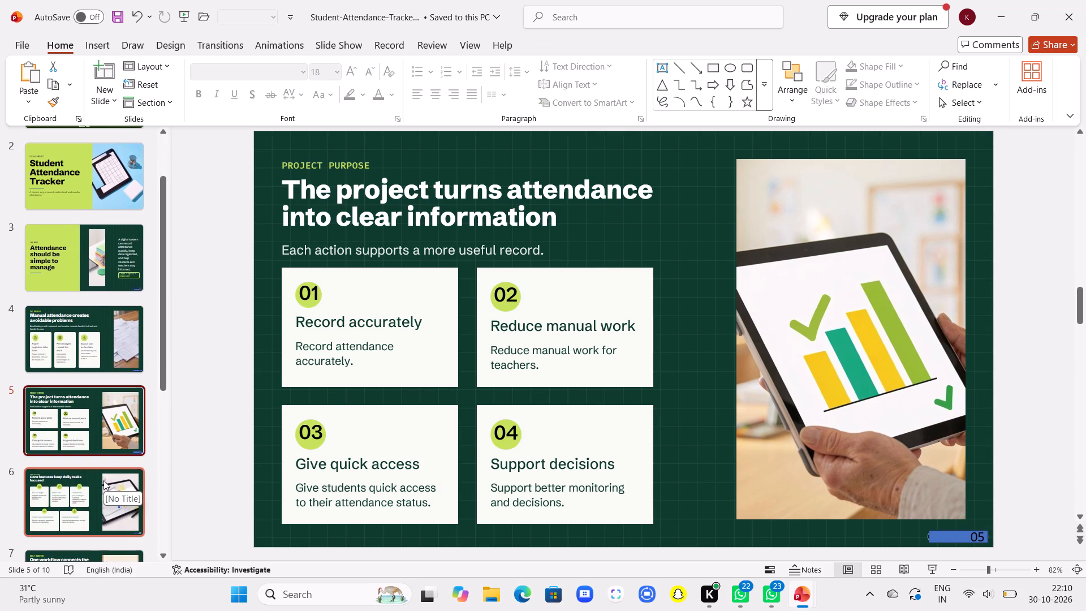
pyautogui.click(104, 480)
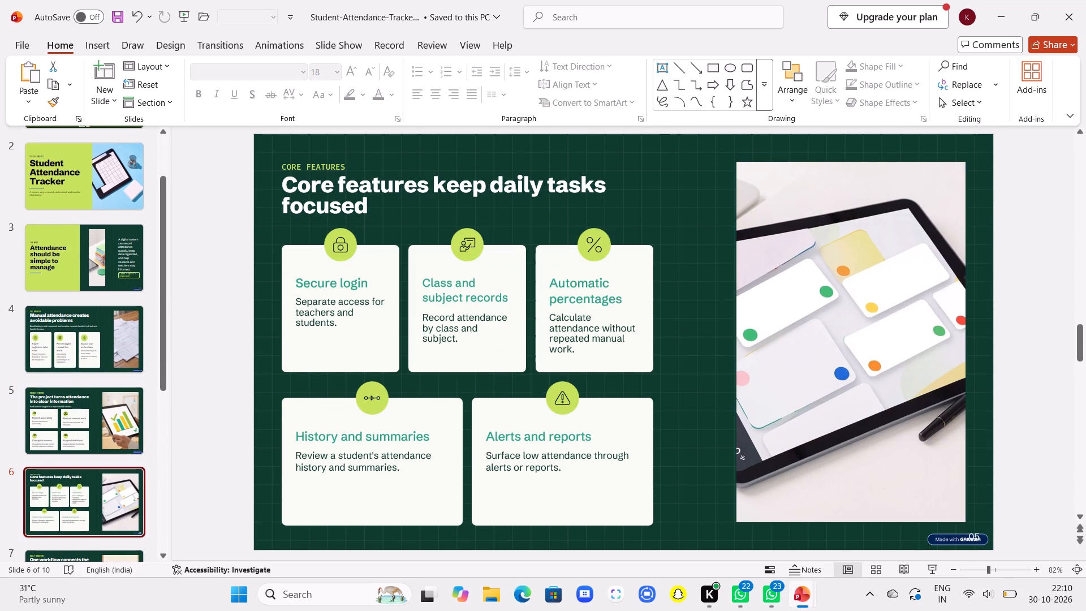
pyautogui.click(712, 66)
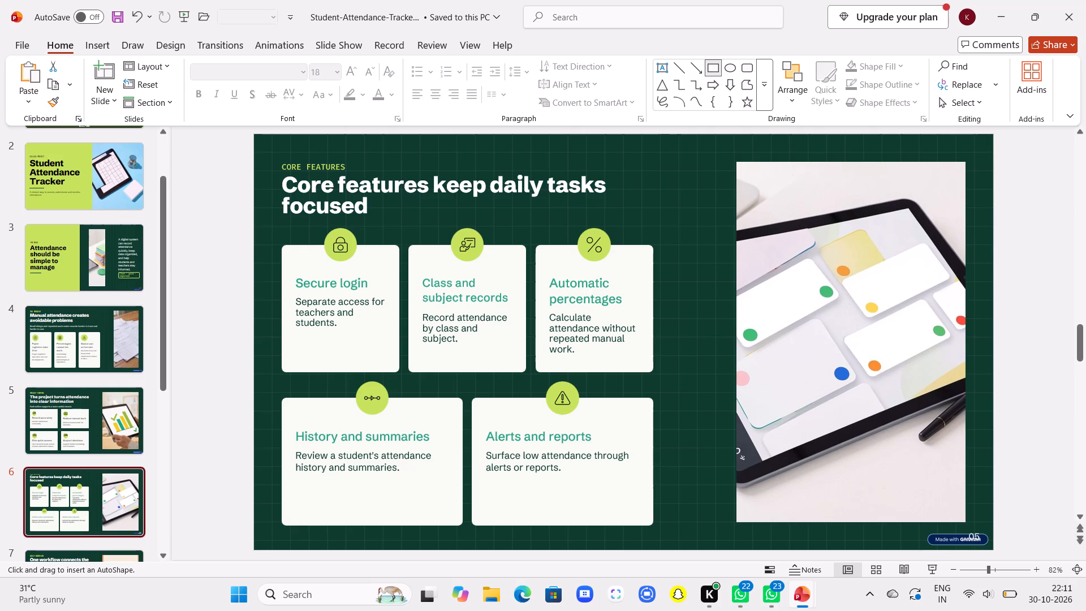
pyautogui.moveTo(933, 537); pyautogui.dragTo(960, 536)
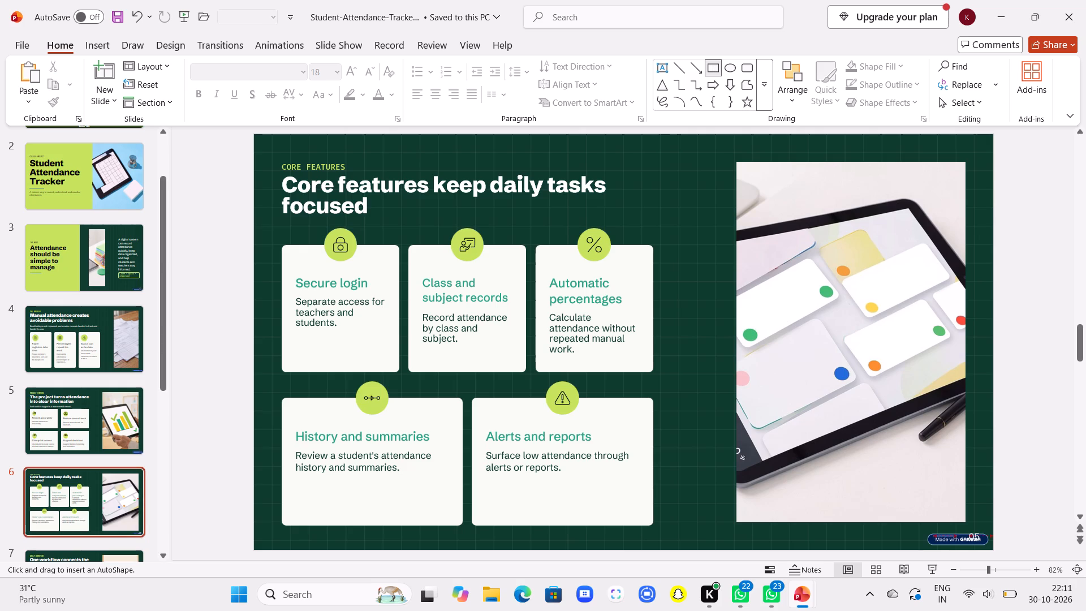
pyautogui.moveTo(960, 536); pyautogui.dragTo(979, 547)
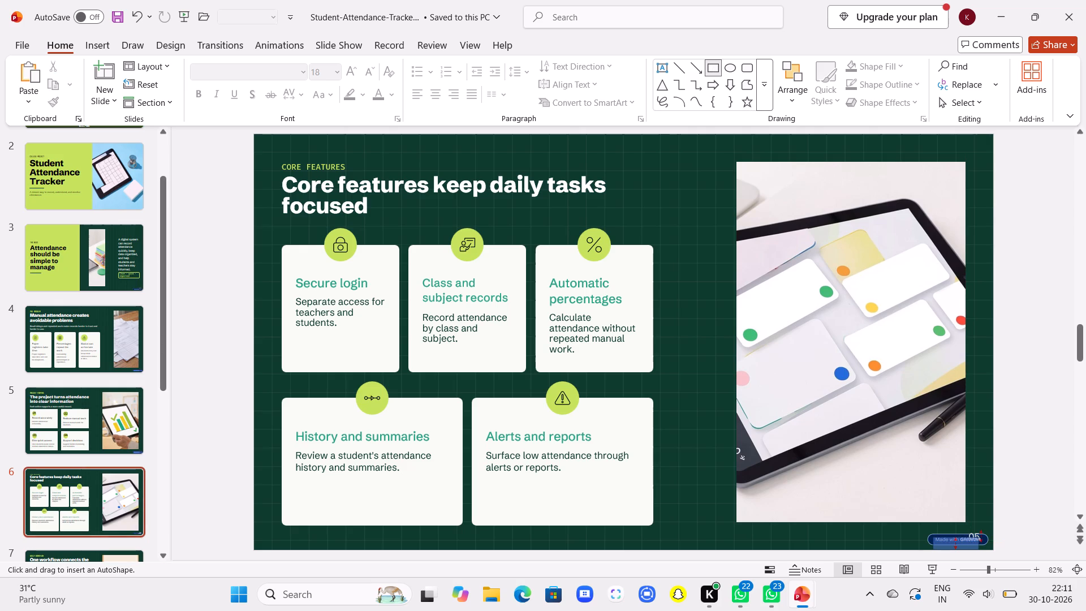
pyautogui.moveTo(979, 547); pyautogui.dragTo(984, 544)
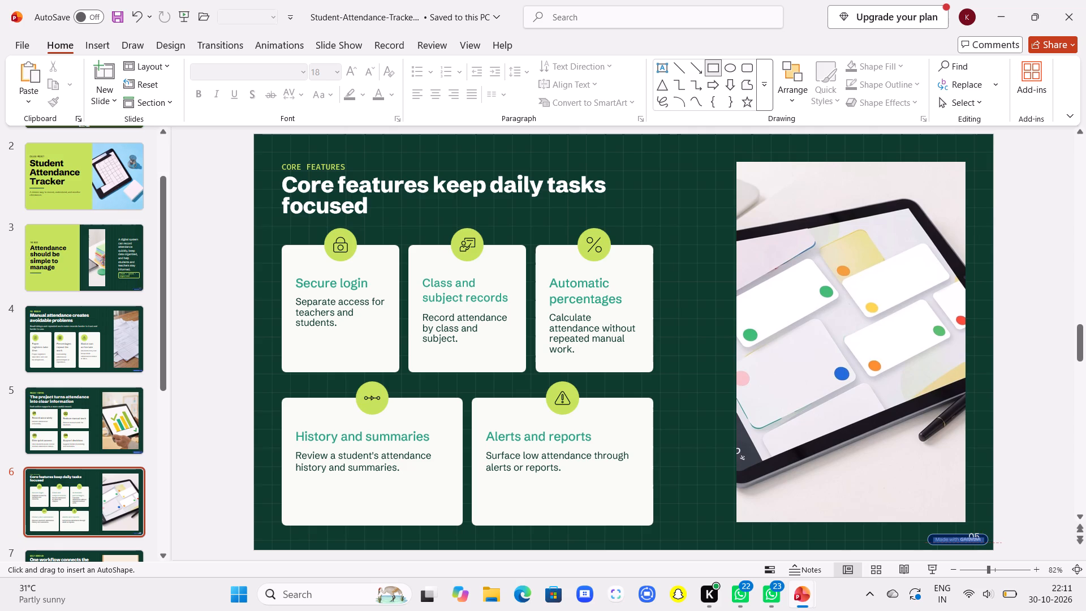
pyautogui.moveTo(984, 544); pyautogui.dragTo(984, 545)
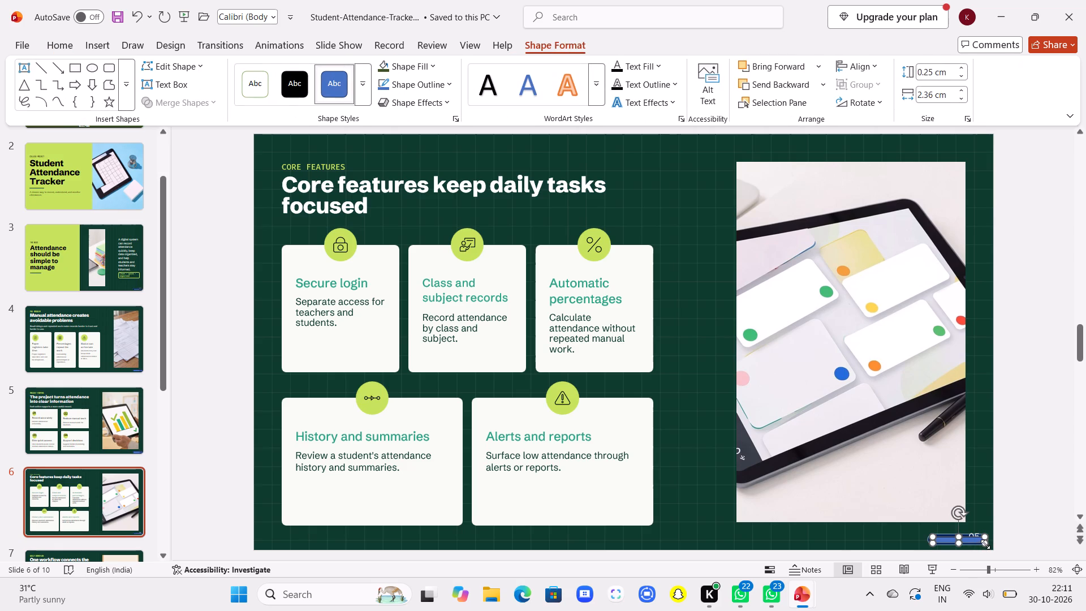
pyautogui.click(987, 544)
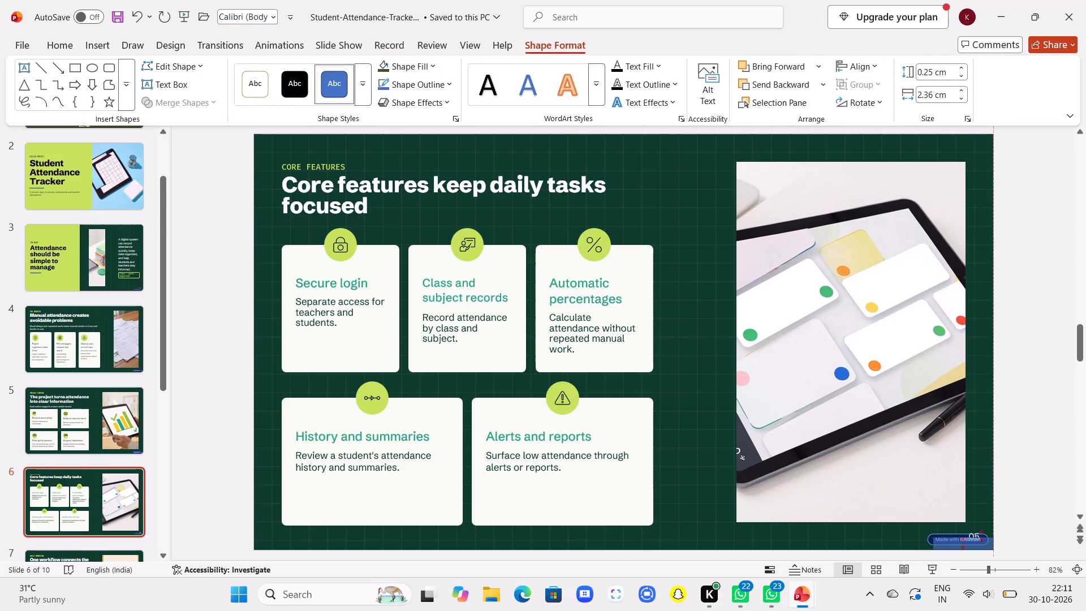
pyautogui.moveTo(983, 545); pyautogui.dragTo(979, 541)
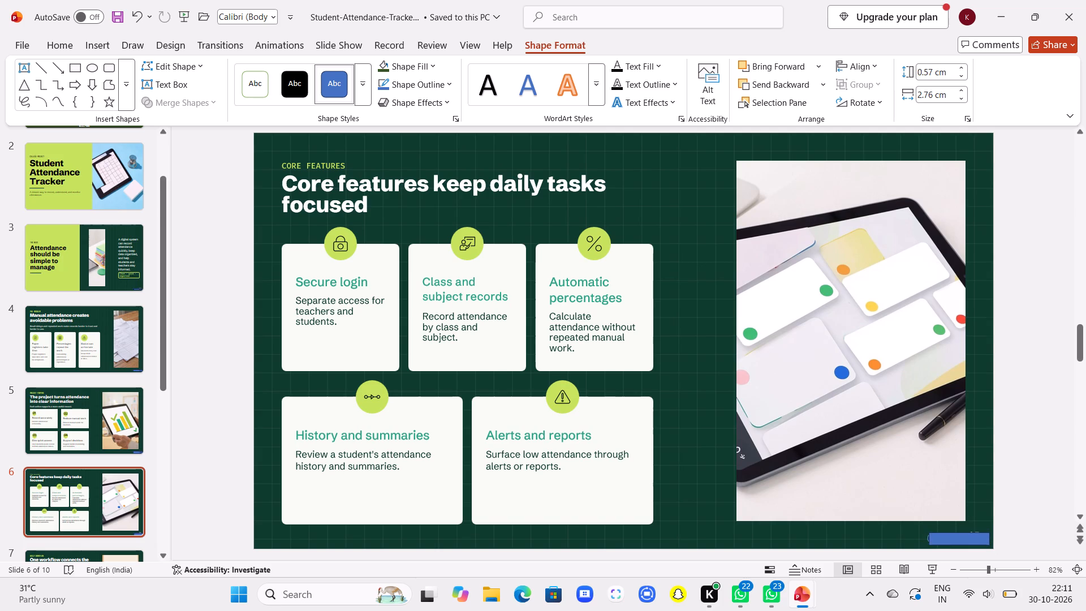
pyautogui.moveTo(979, 541); pyautogui.dragTo(978, 540)
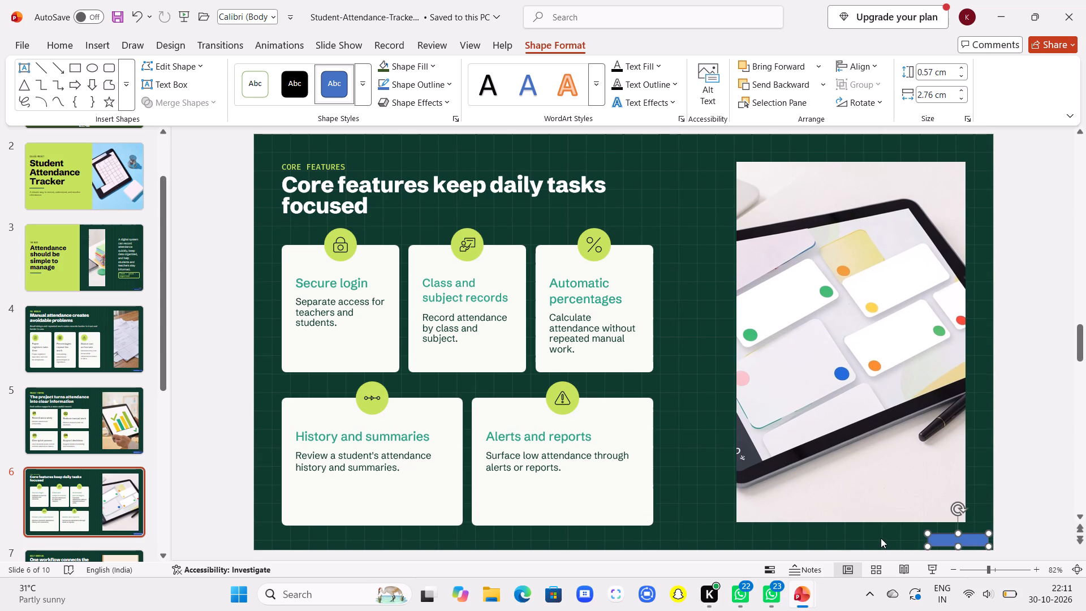
# Add the page number text "07" on slide 6 and place it over the right end of the blue rectangle.
pyautogui.doubleClick(881, 538)
pyautogui.write('07')
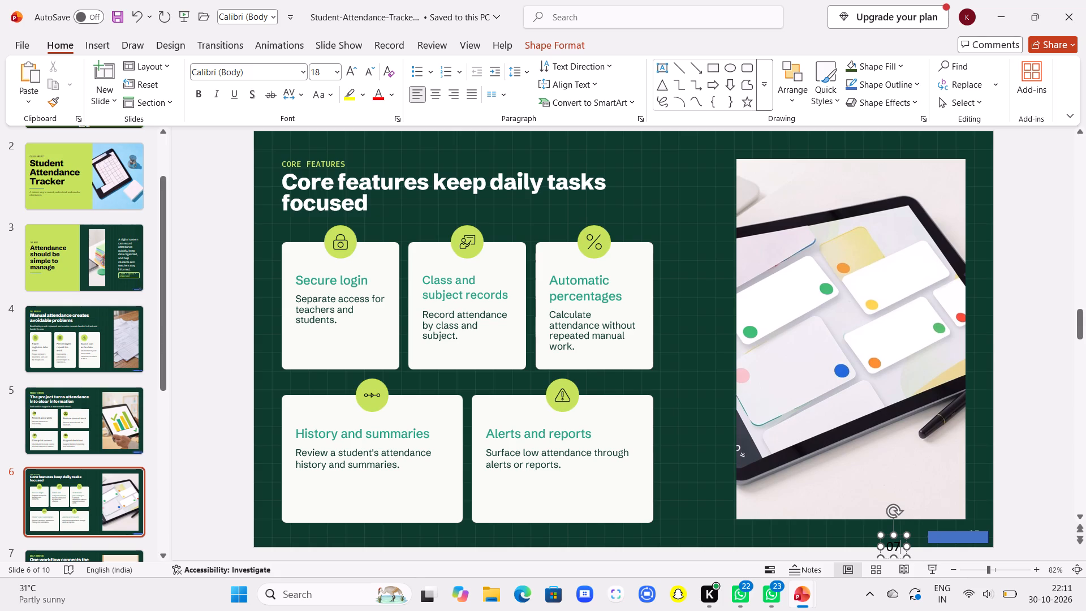
pyautogui.moveTo(900, 556); pyautogui.dragTo(947, 545)
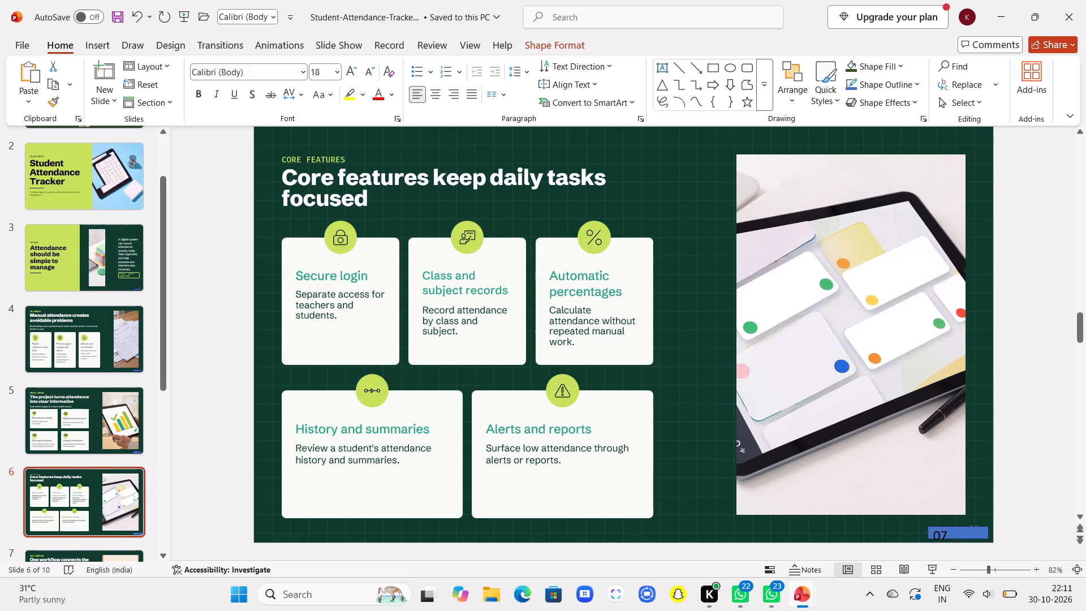
pyautogui.moveTo(947, 545); pyautogui.dragTo(972, 543)
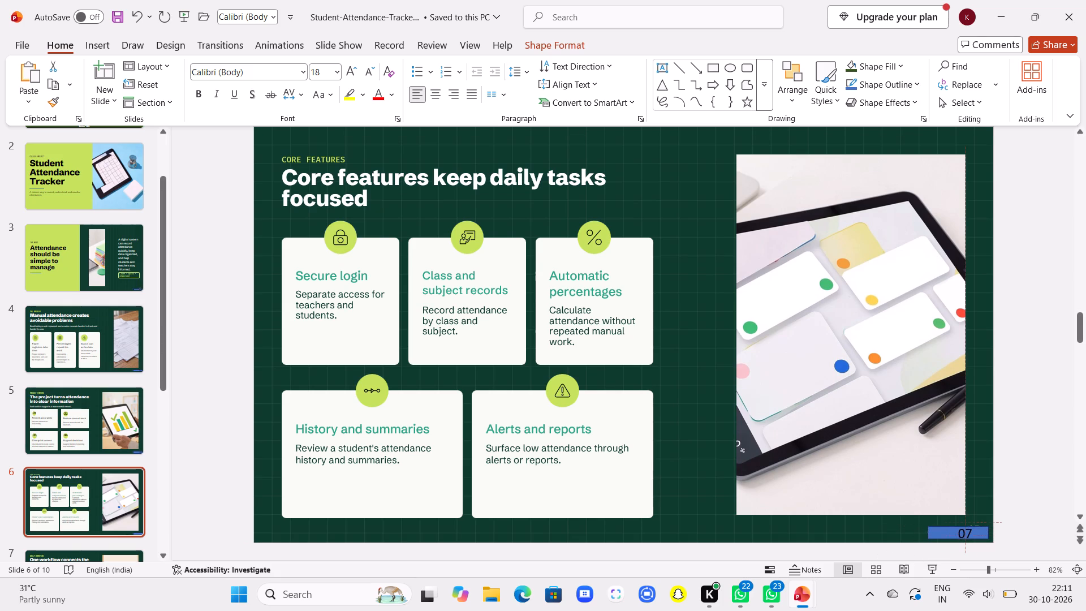
pyautogui.moveTo(972, 543); pyautogui.dragTo(992, 544)
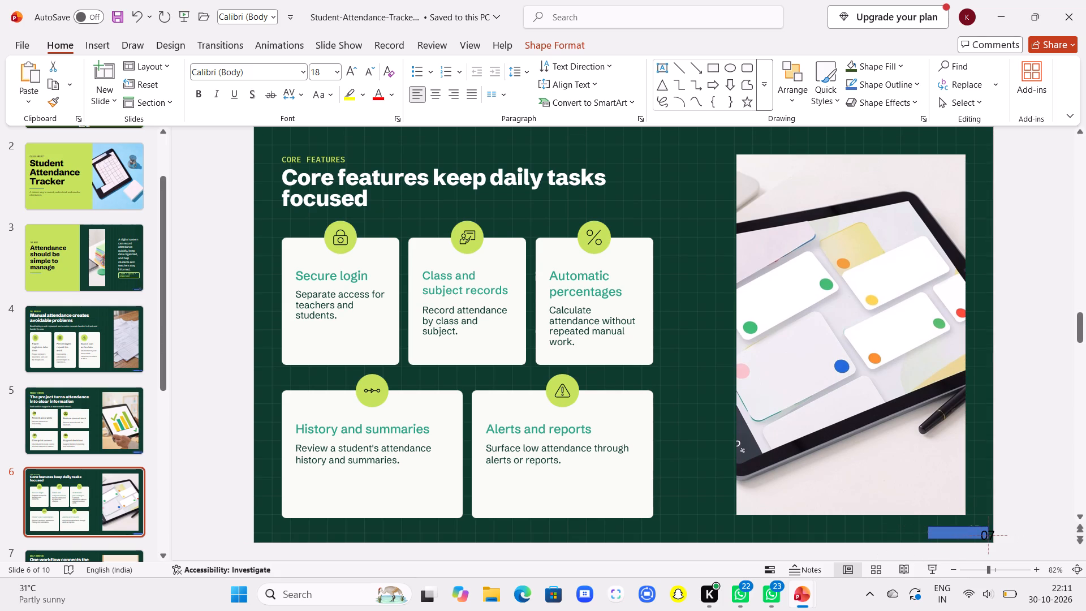
pyautogui.moveTo(992, 544); pyautogui.dragTo(988, 542)
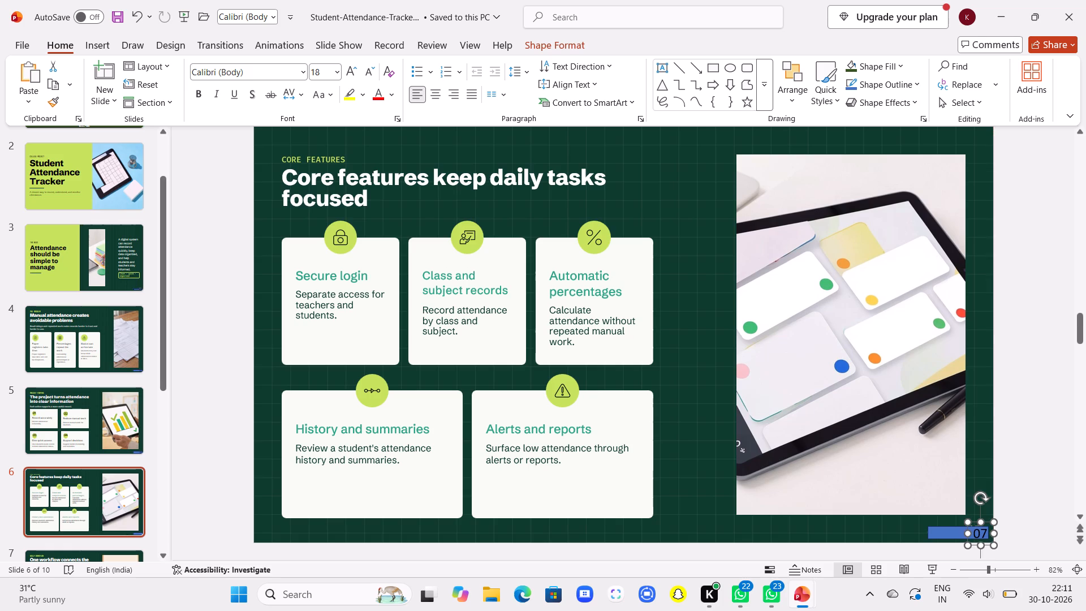
# Review slides 3 to 7 to check each slide's page number and badge cover against the slide order.
pyautogui.click(1013, 493)
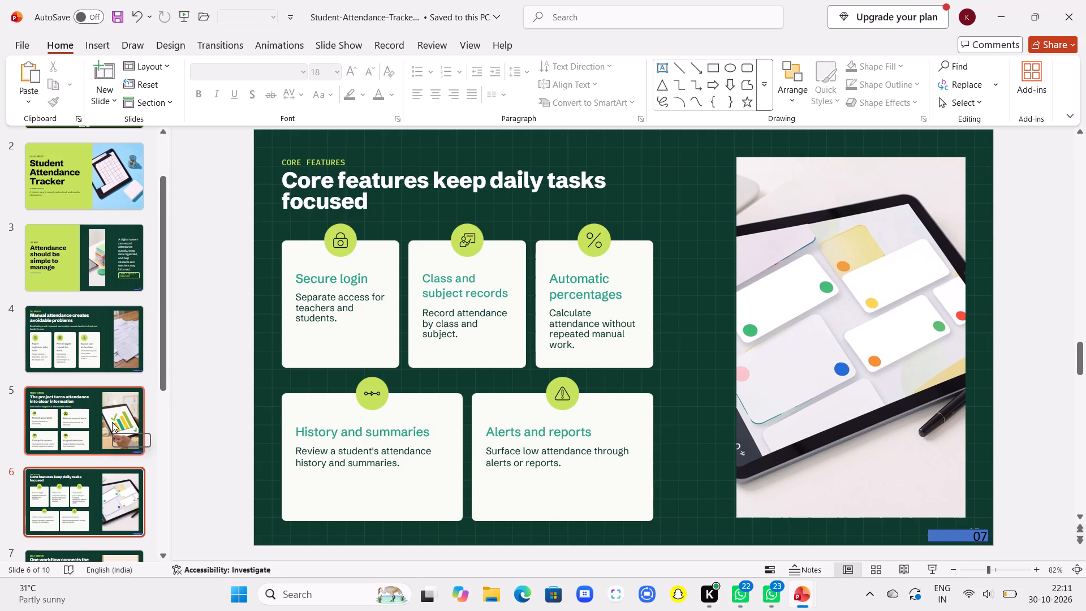
pyautogui.click(87, 279)
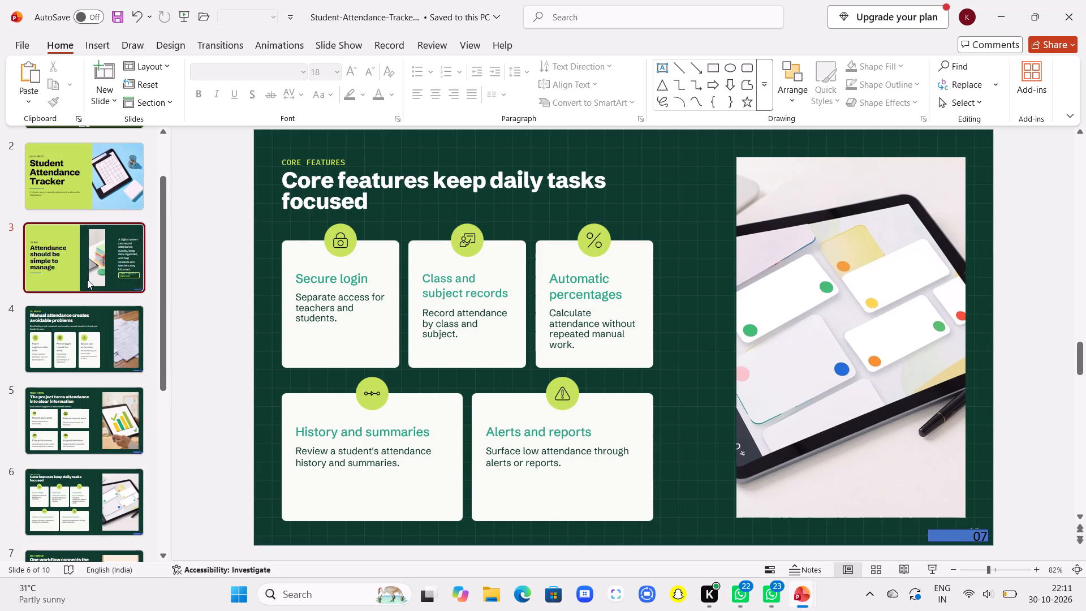
pyautogui.click(92, 327)
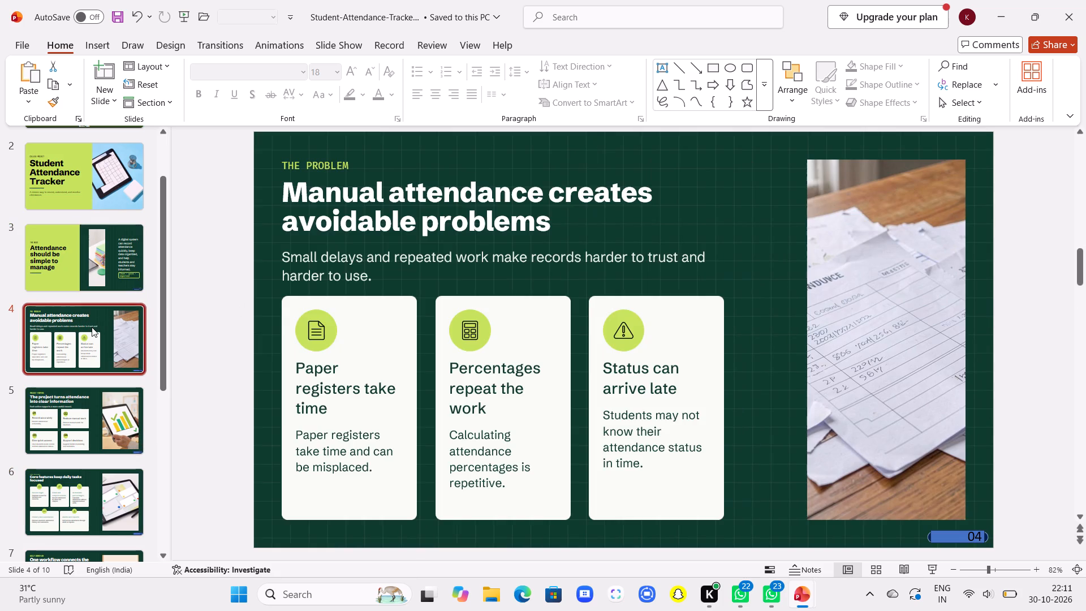
pyautogui.click(91, 406)
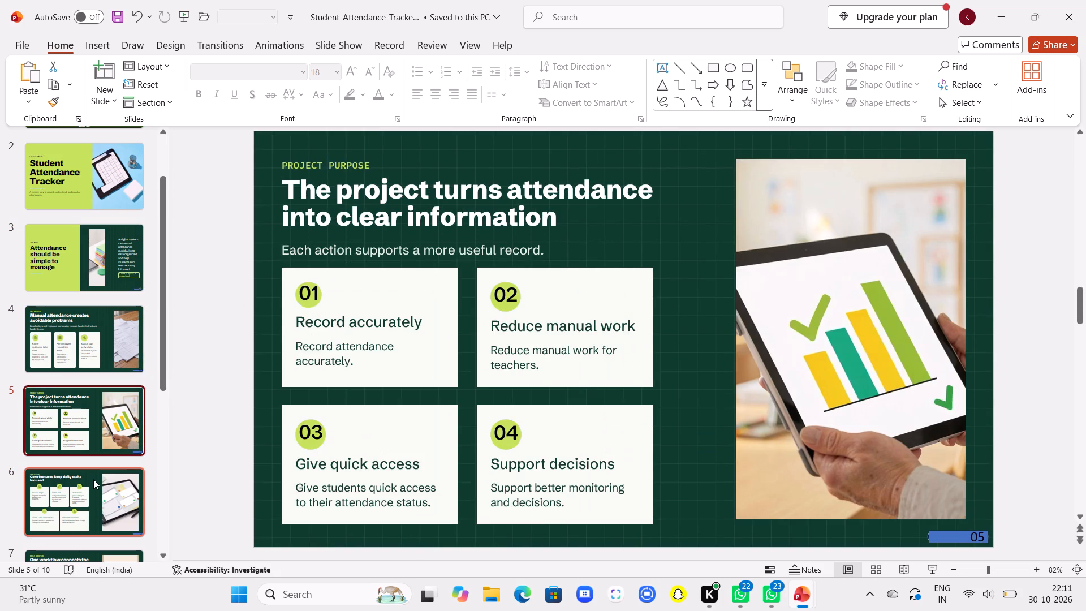
pyautogui.click(93, 481)
pyautogui.scroll(-1, 93, 481)
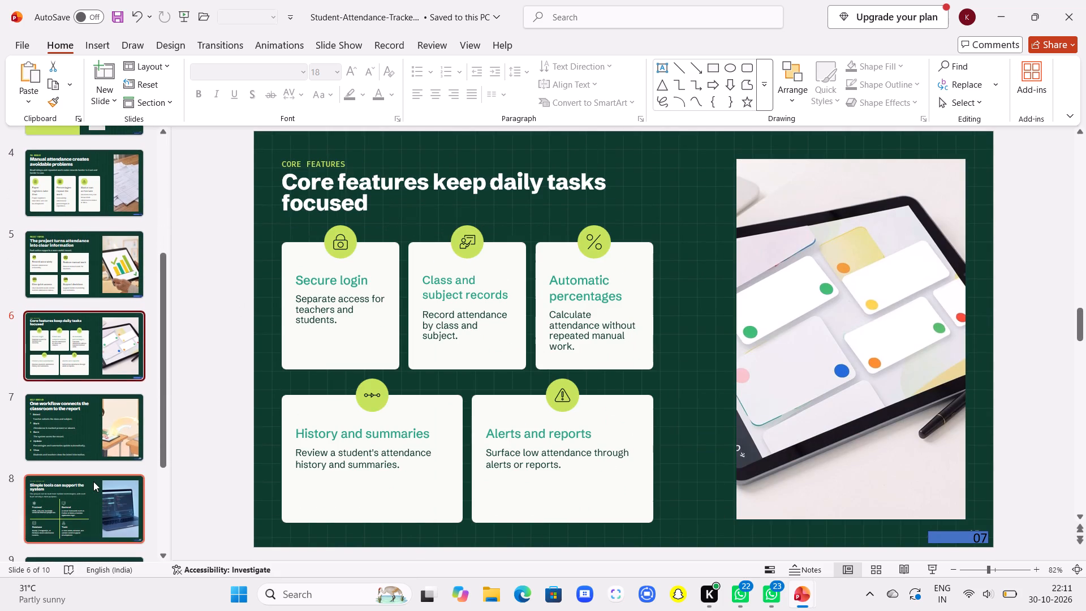
pyautogui.click(105, 434)
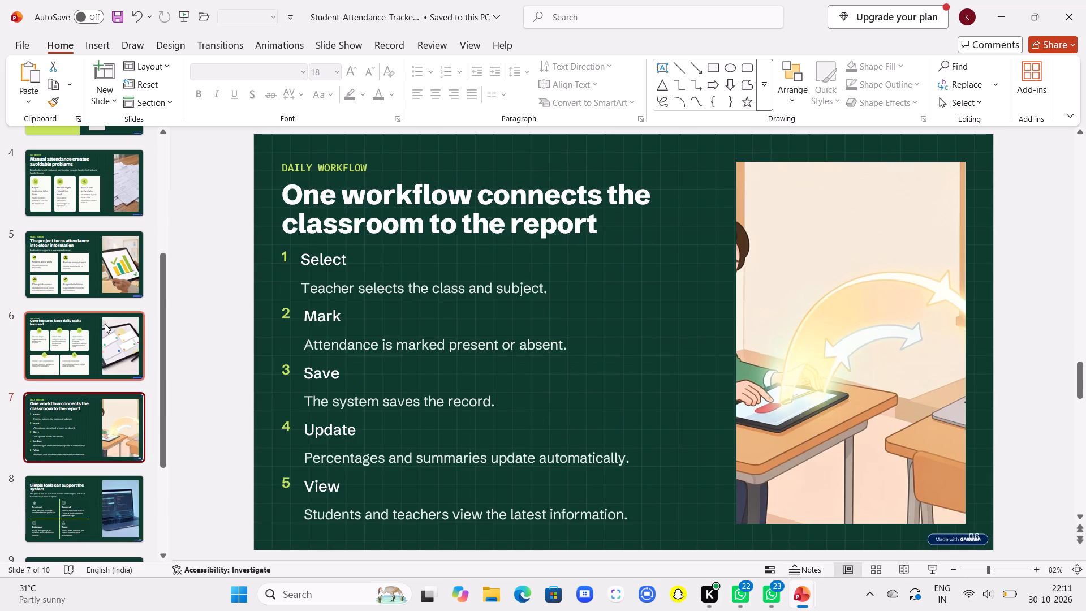
pyautogui.click(105, 324)
pyautogui.click(106, 265)
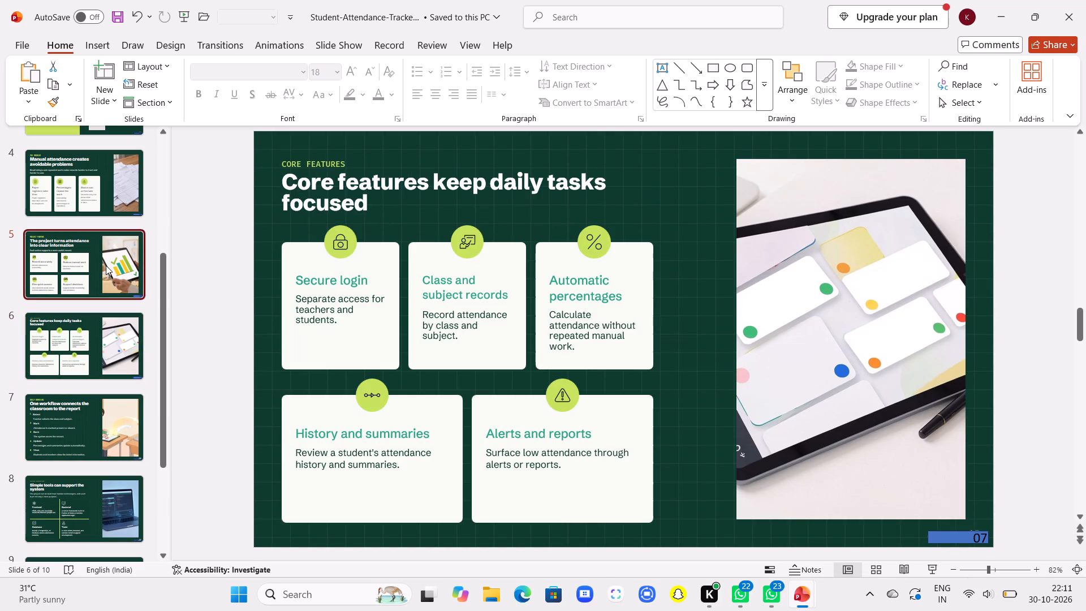
# Correct the page number text on slide 6 to "06".
pyautogui.click(101, 334)
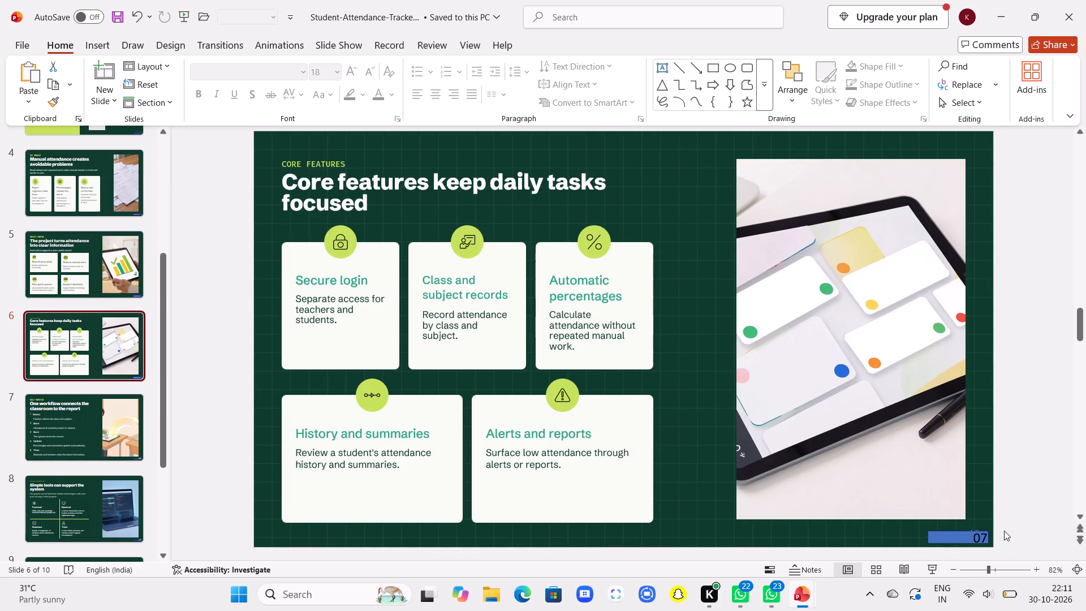
pyautogui.click(985, 540)
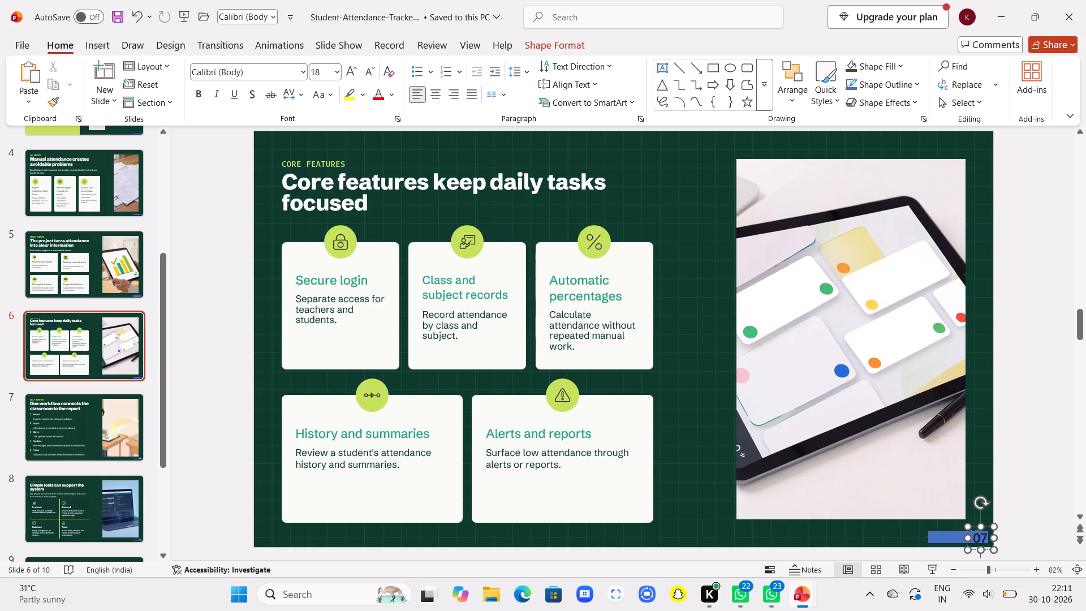
pyautogui.press('BackSpace')
pyautogui.press('6')
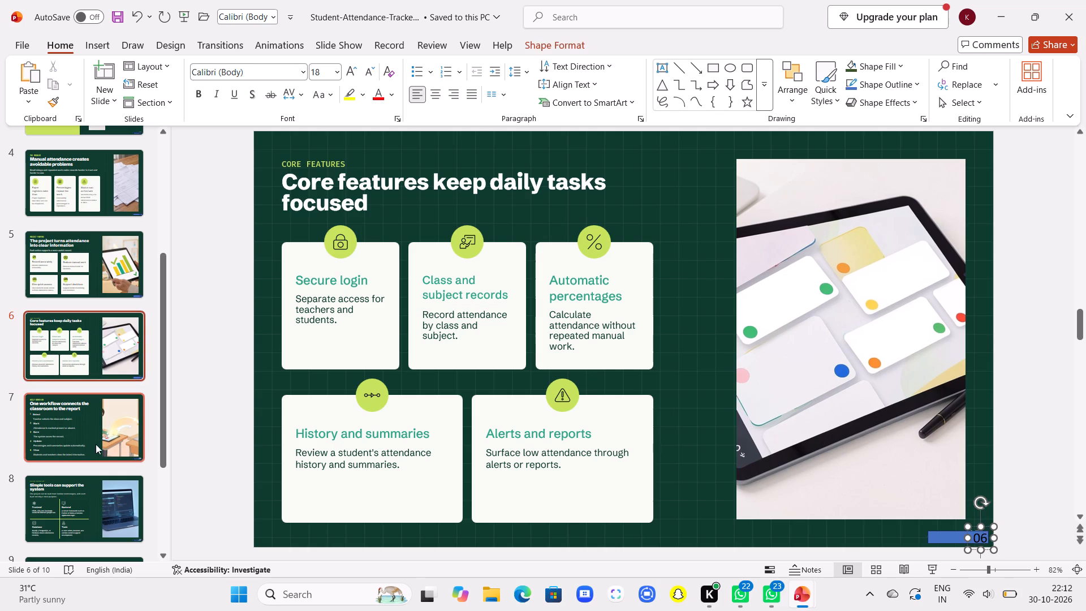
# On slide 7, draw a rectangle about 2.62 cm by 0.57 cm and position it over the "Made with Gamma" badge.
pyautogui.click(69, 437)
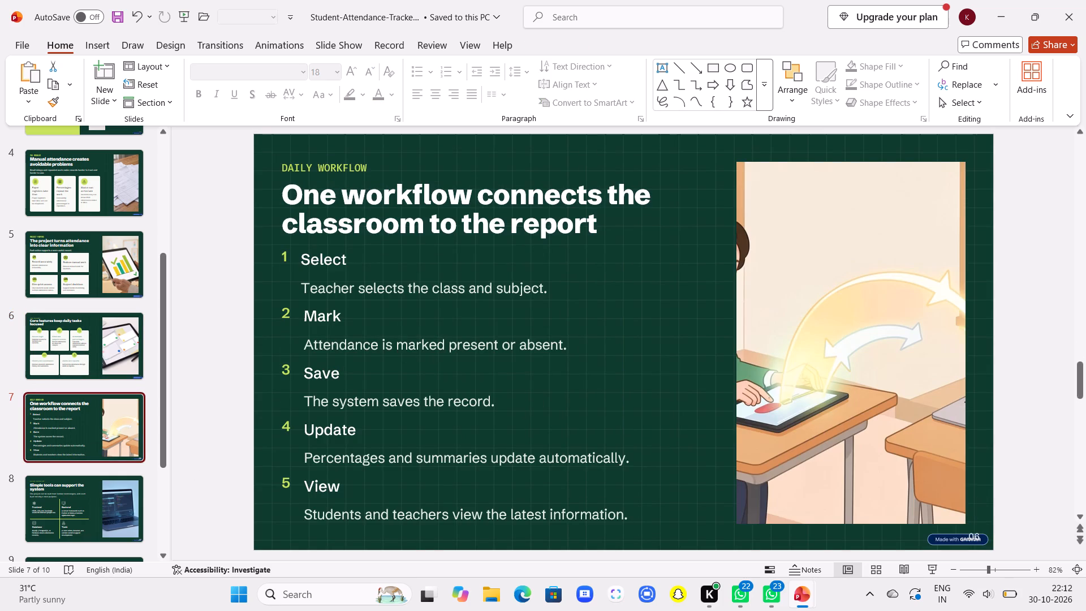
pyautogui.click(714, 70)
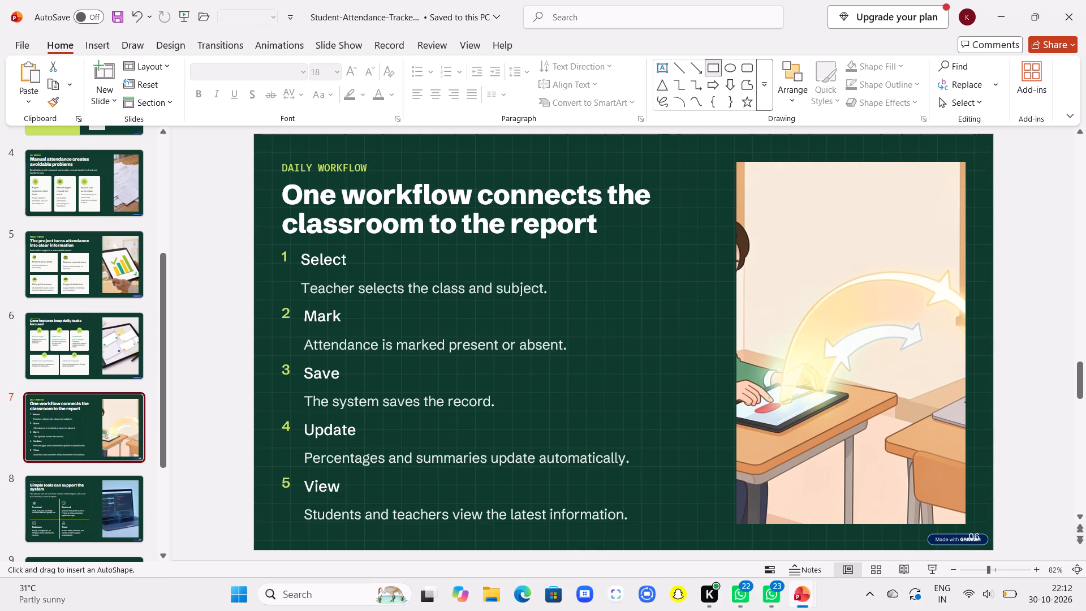
pyautogui.moveTo(929, 539); pyautogui.dragTo(984, 537)
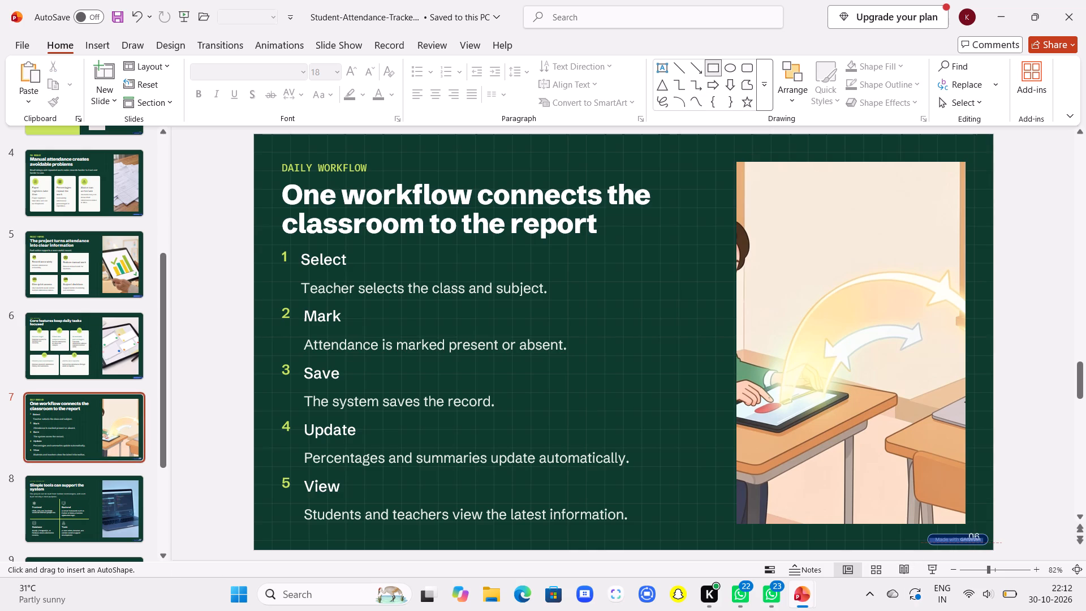
pyautogui.moveTo(984, 537); pyautogui.dragTo(986, 532)
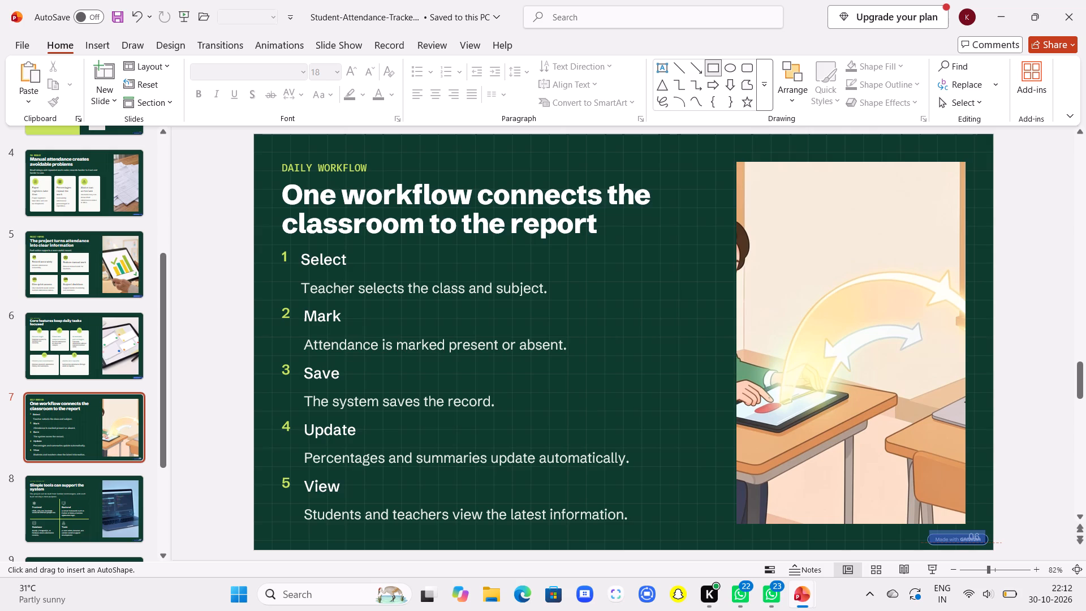
pyautogui.moveTo(986, 532); pyautogui.dragTo(986, 533)
pyautogui.click(973, 538)
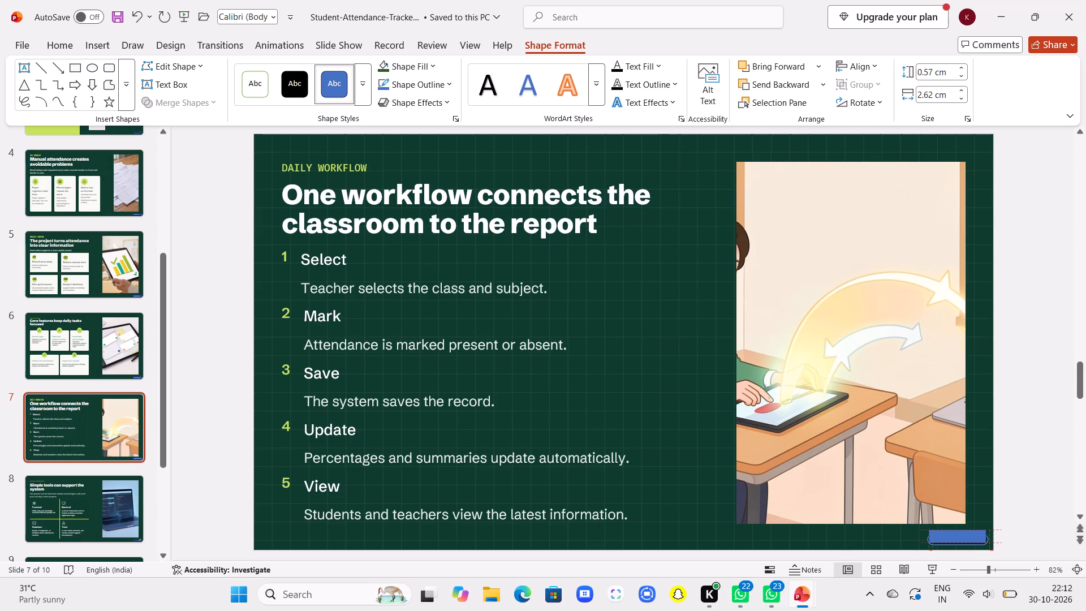
pyautogui.click(972, 540)
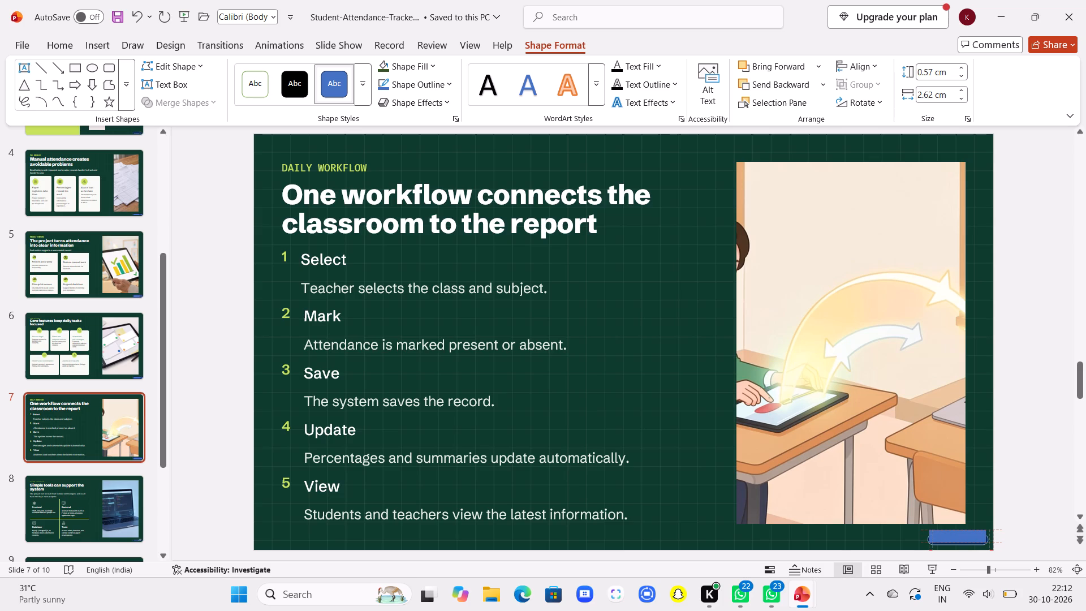
pyautogui.click(973, 534)
# Add the page number text "07" beside the blue rectangle on slide 7 and try a light grey font colour.
pyautogui.doubleClick(878, 539)
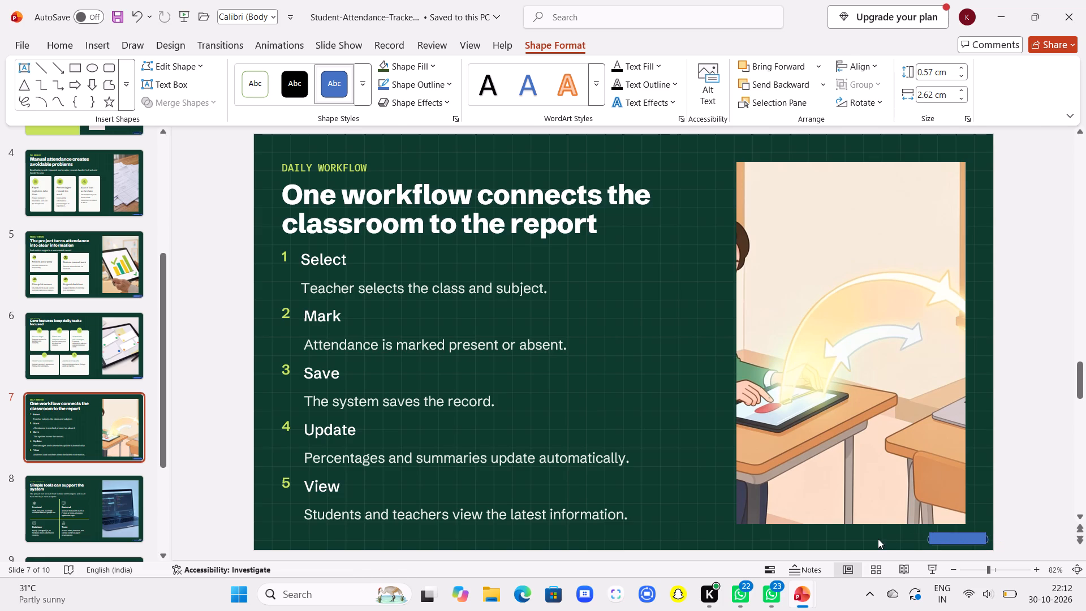
pyautogui.press('0')
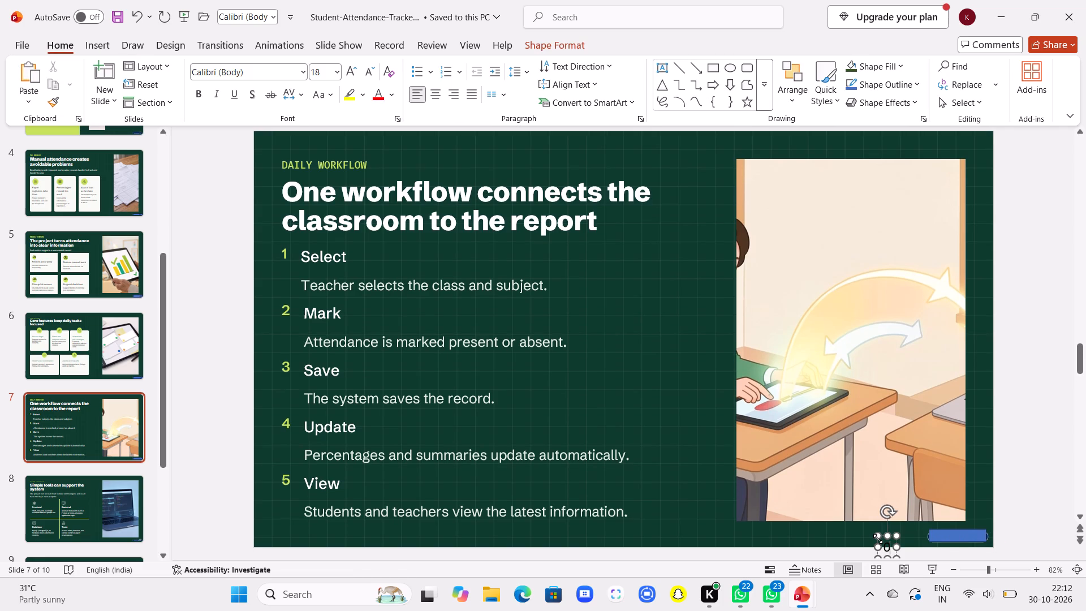
pyautogui.press('7')
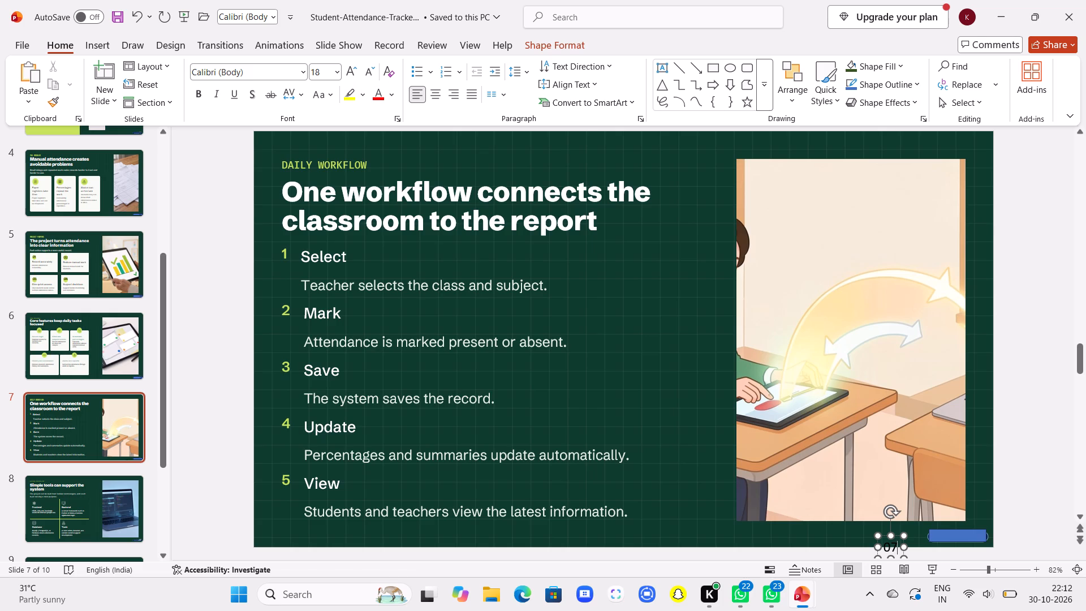
pyautogui.click(390, 99)
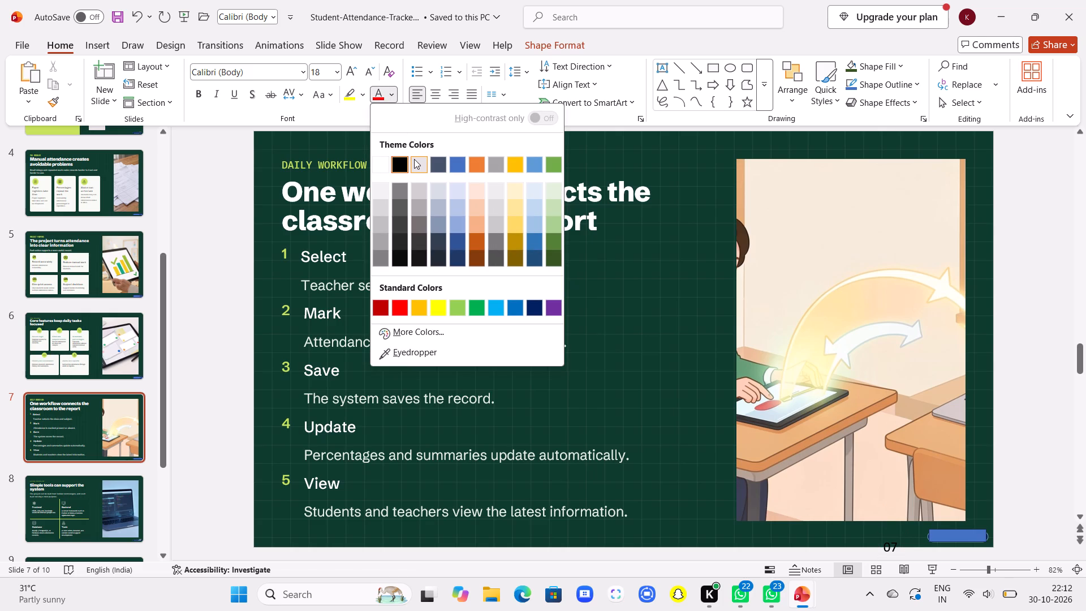
pyautogui.click(414, 159)
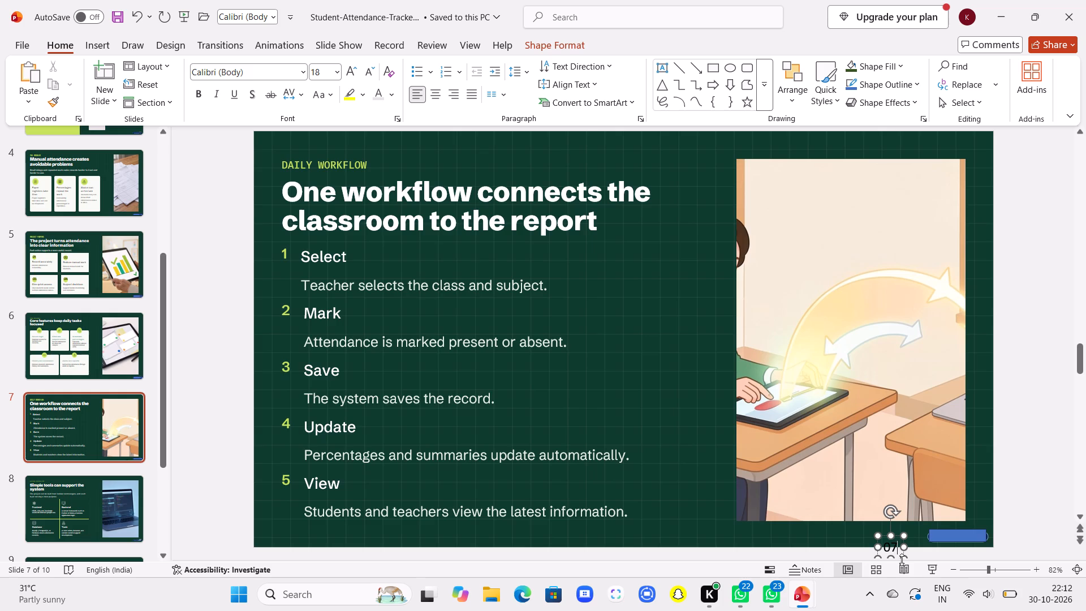
# Move the "07" text over the right end of the blue rectangle on slide 7.
pyautogui.moveTo(897, 557); pyautogui.dragTo(951, 539)
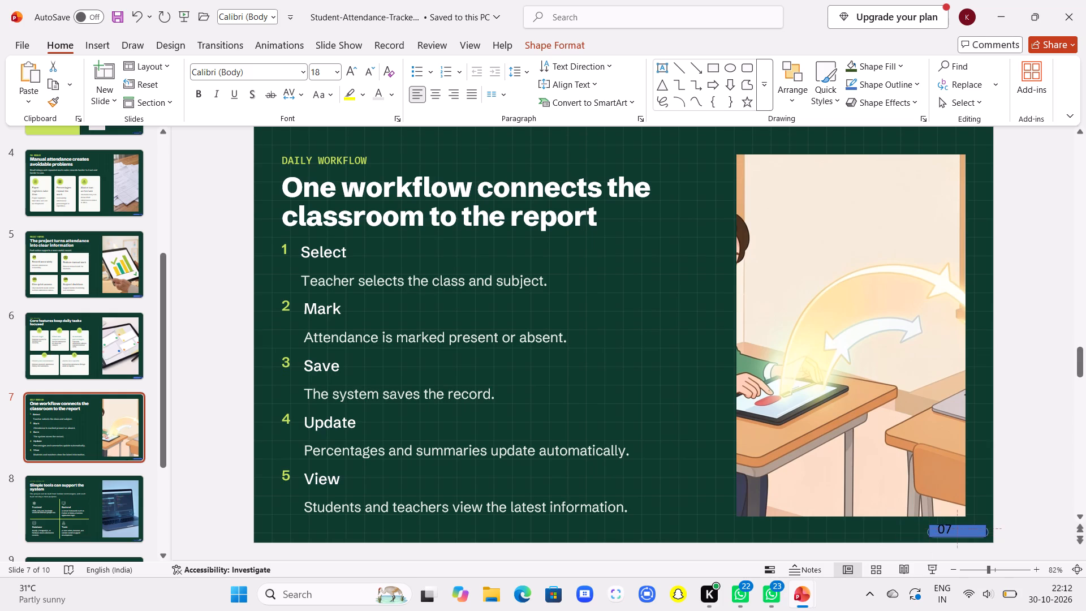
pyautogui.moveTo(951, 539); pyautogui.dragTo(973, 541)
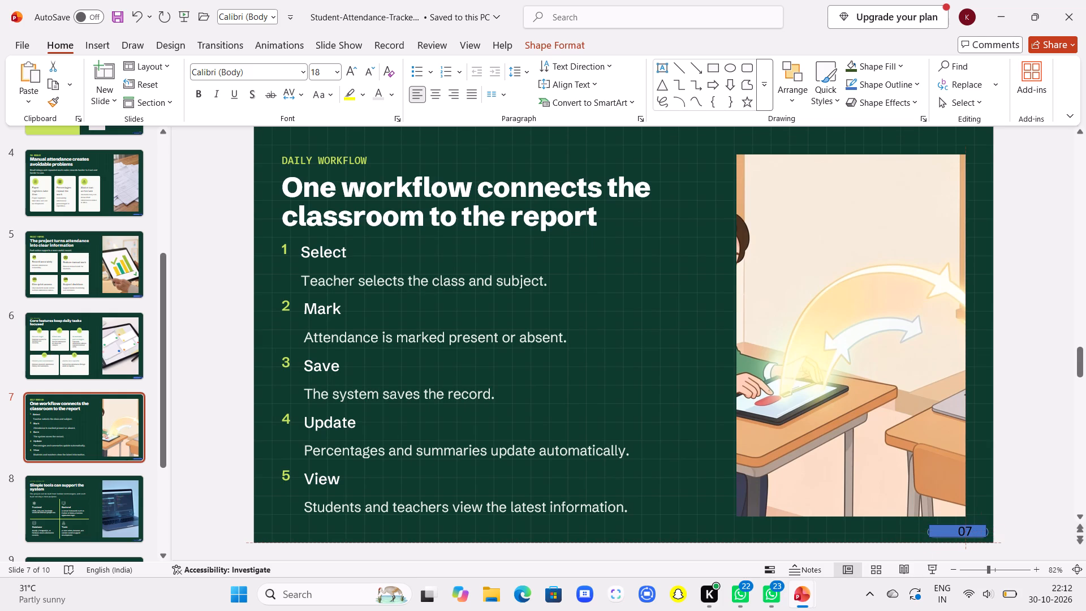
pyautogui.moveTo(973, 541); pyautogui.dragTo(985, 541)
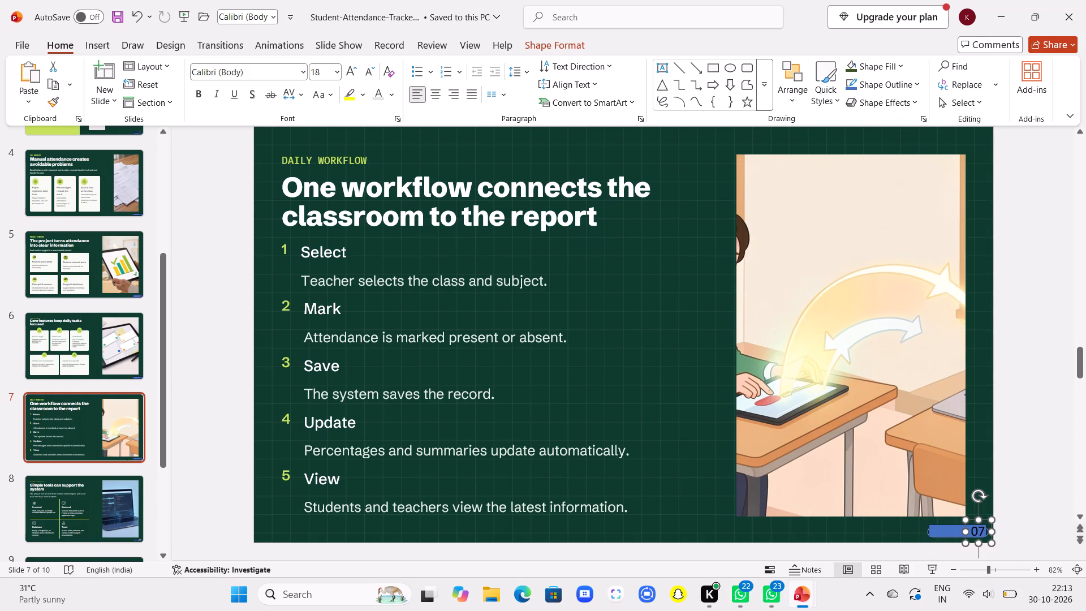
# On slide 8, draw a rectangle about 2.62 cm by 0.54 cm and position it over the "Made with Gamma" badge.
pyautogui.click(89, 507)
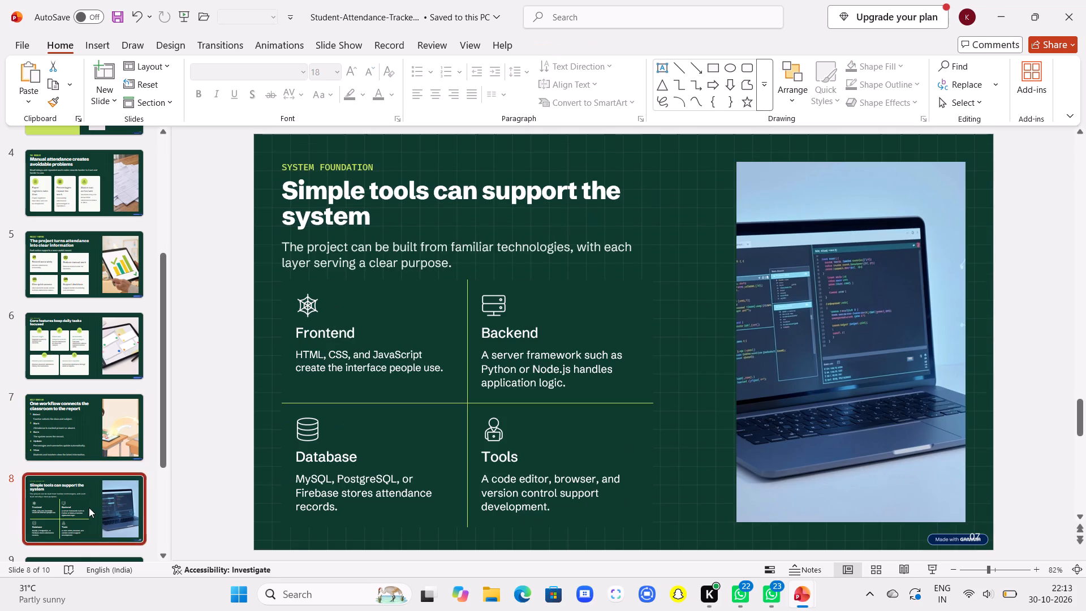
pyautogui.scroll(-1, 107, 407)
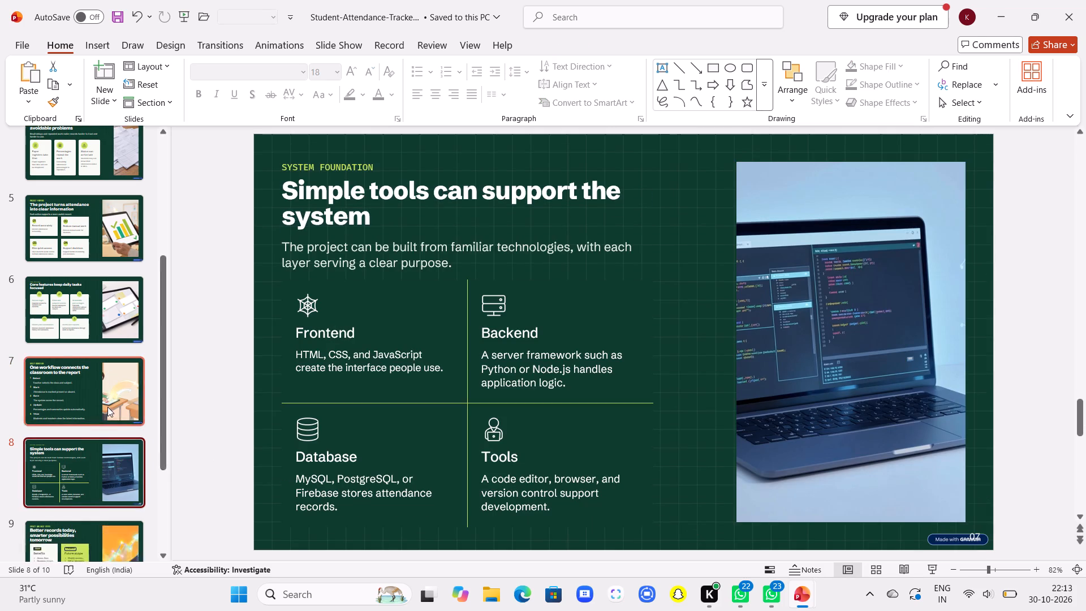
pyautogui.scroll(-1, 107, 407)
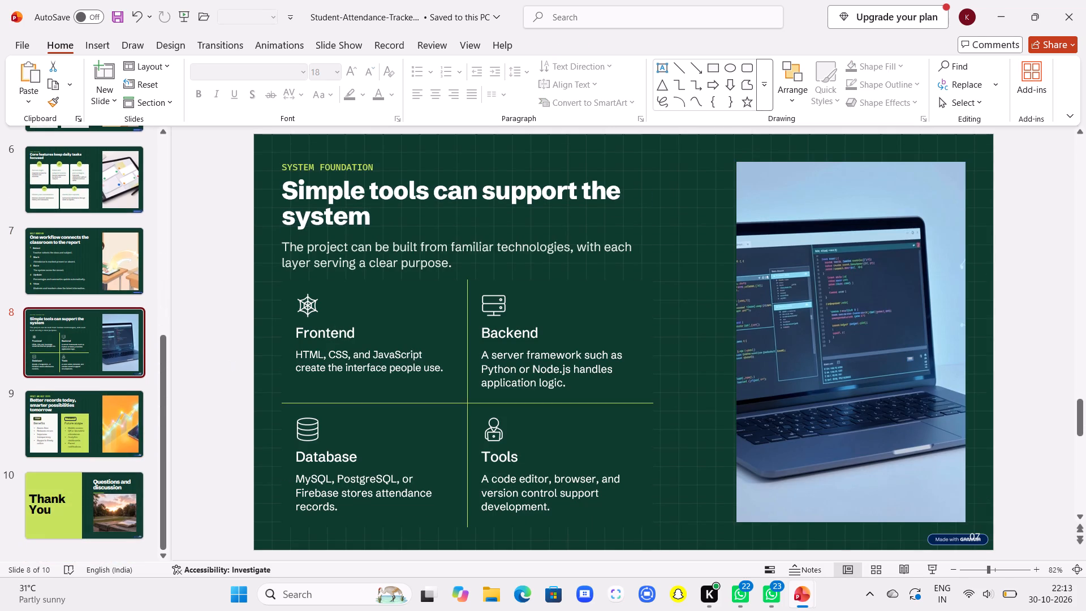
pyautogui.click(713, 62)
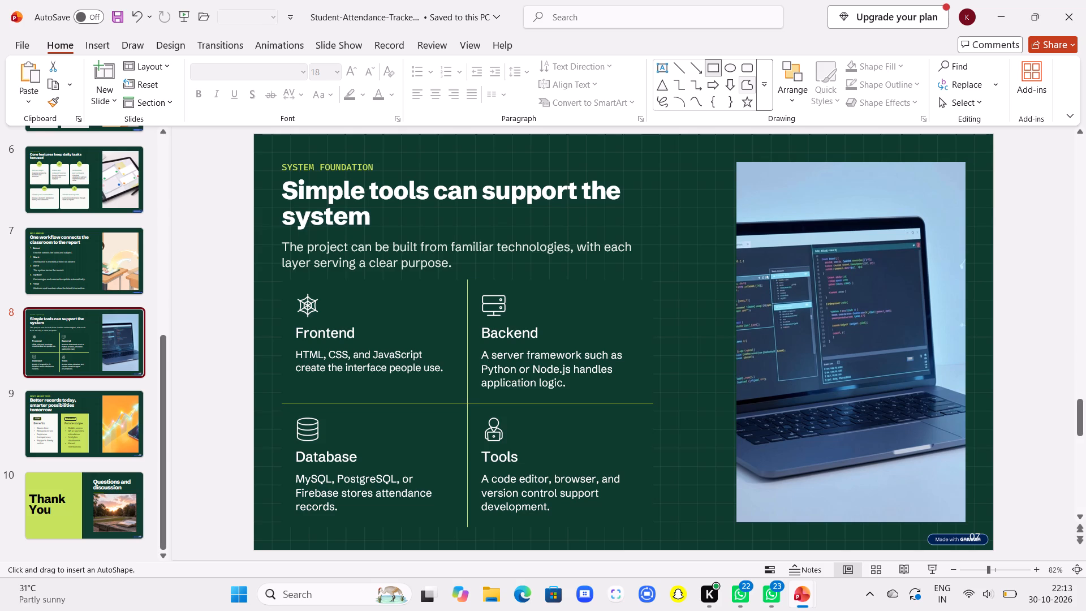
pyautogui.moveTo(930, 538); pyautogui.dragTo(956, 534)
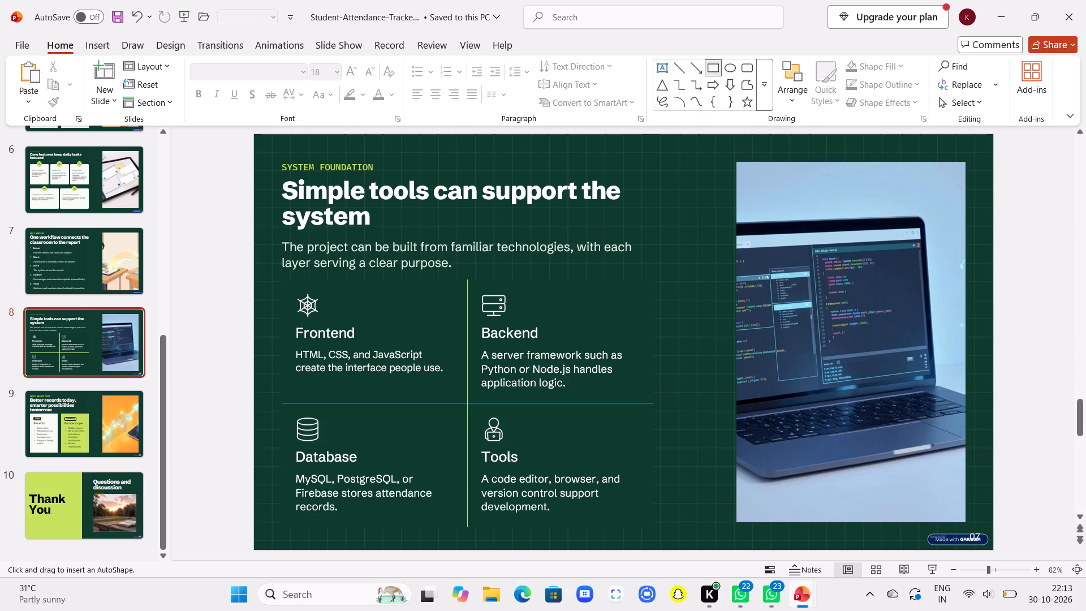
pyautogui.moveTo(956, 534); pyautogui.dragTo(994, 545)
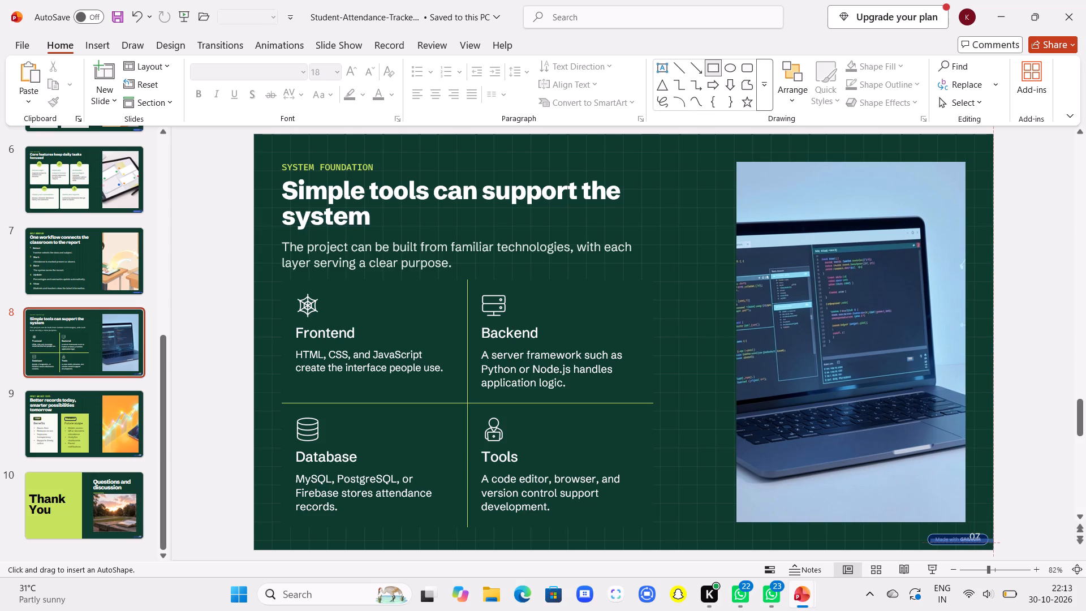
pyautogui.moveTo(994, 545); pyautogui.dragTo(989, 547)
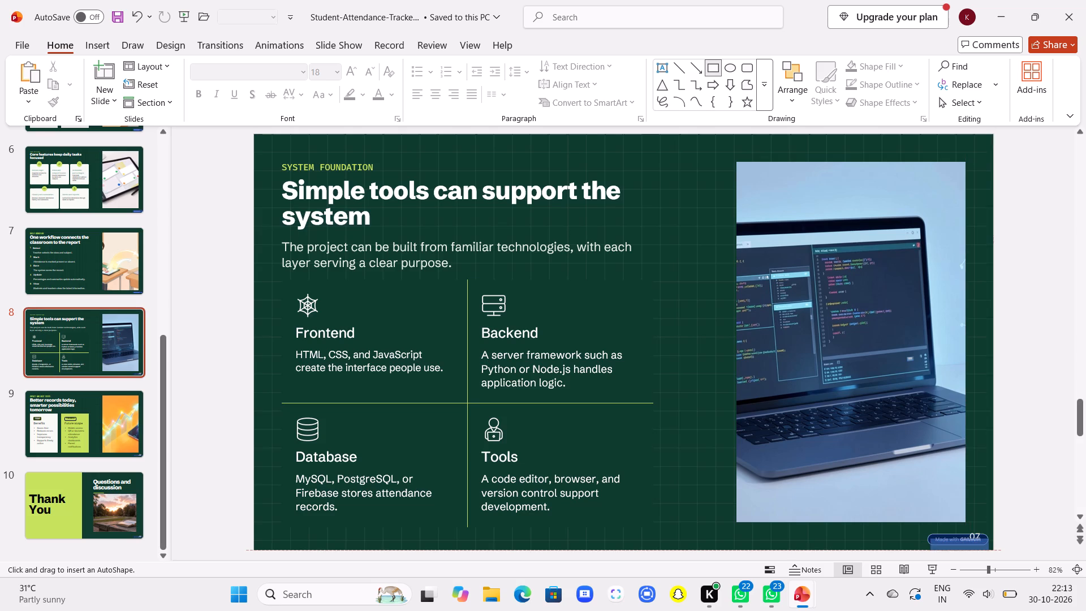
pyautogui.moveTo(989, 547); pyautogui.dragTo(987, 547)
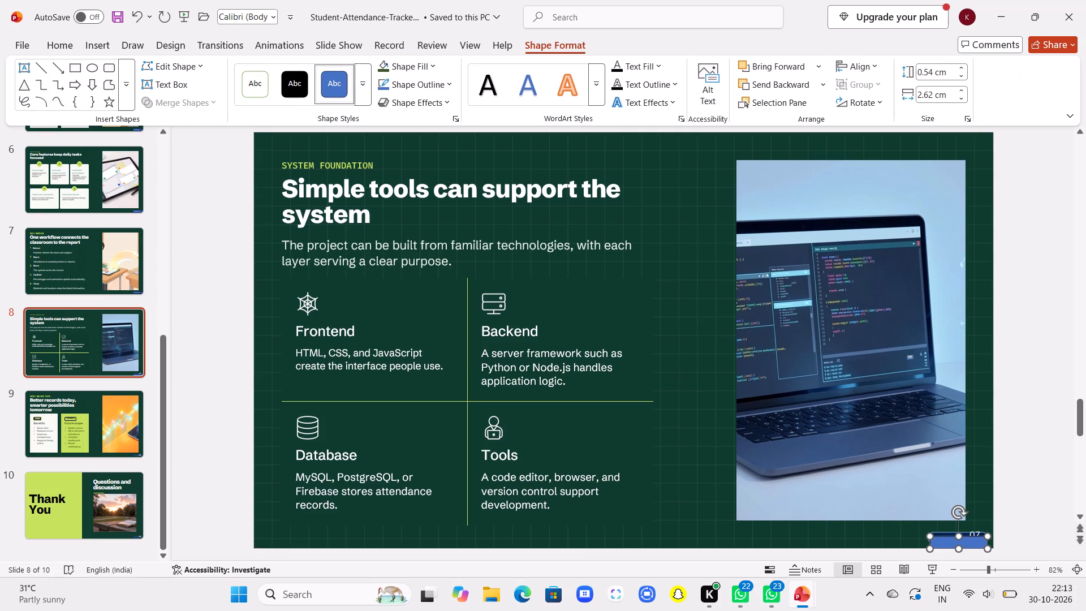
pyautogui.moveTo(976, 545); pyautogui.dragTo(973, 540)
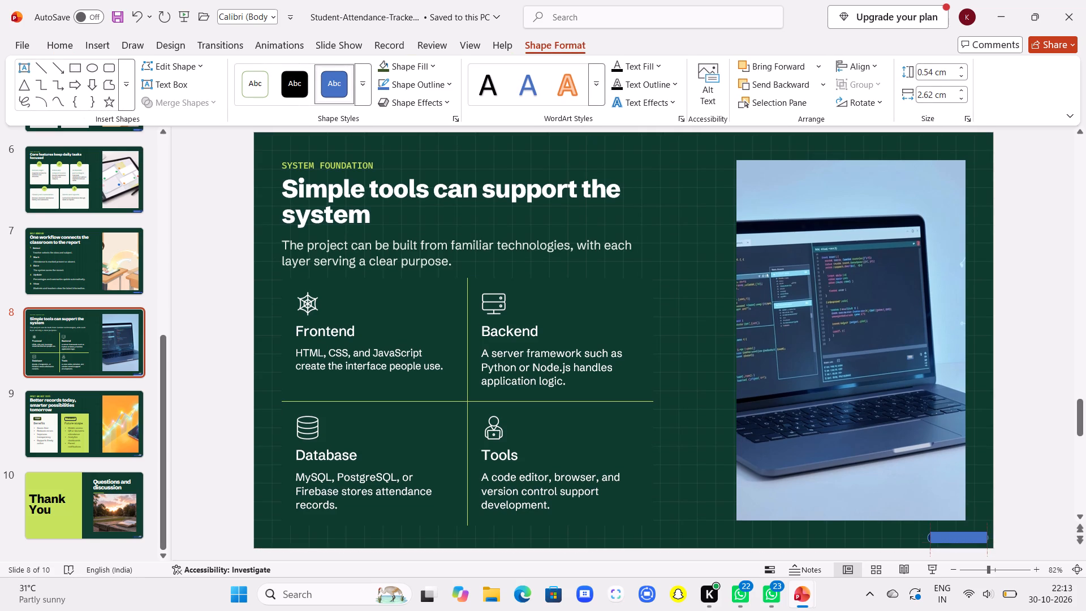
pyautogui.moveTo(973, 540); pyautogui.dragTo(973, 540)
# On slide 8, nudge the rectangle over the badge and add the page number text "08" over the rectangle's right end.
pyautogui.moveTo(973, 540); pyautogui.dragTo(973, 540)
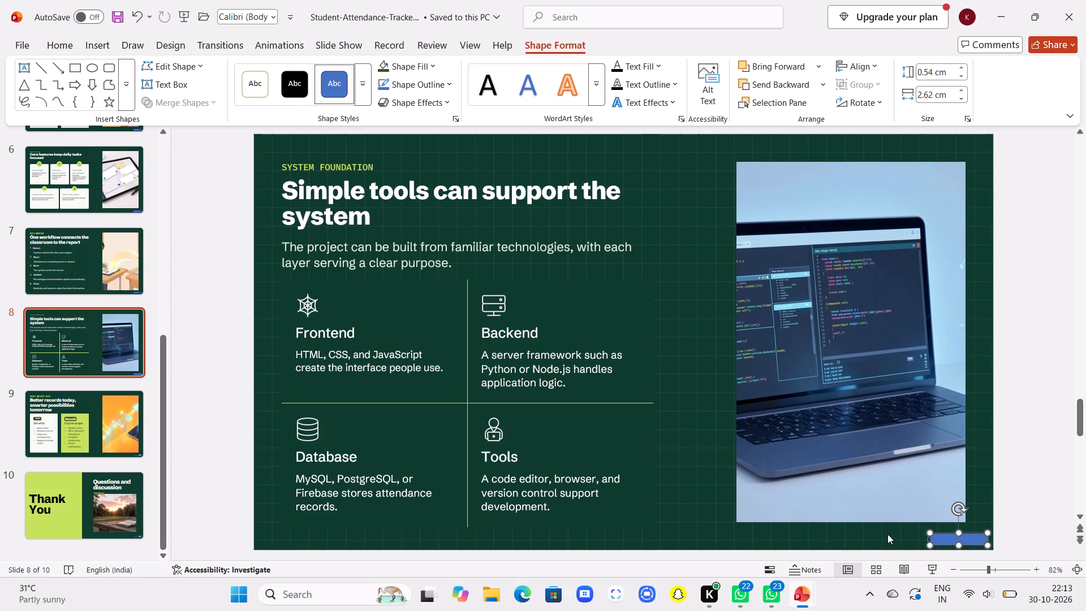
pyautogui.doubleClick(862, 537)
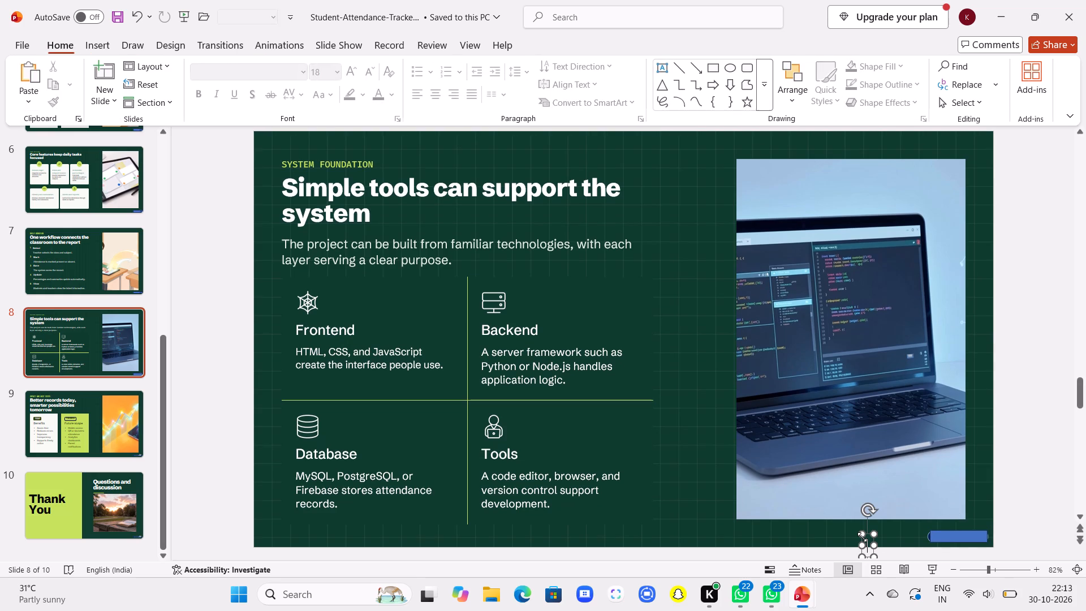
pyautogui.write('08')
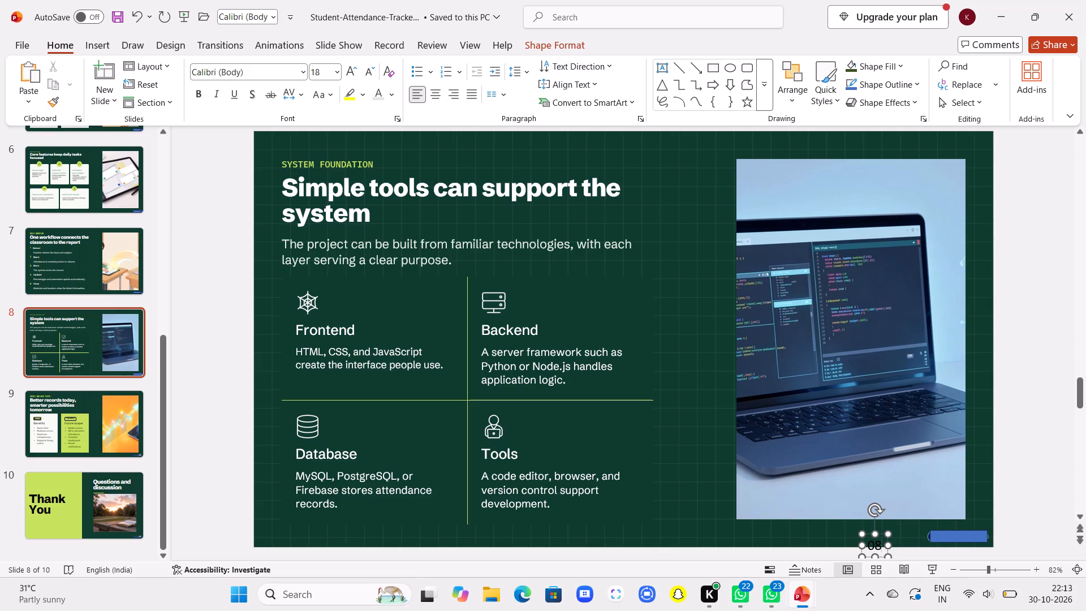
pyautogui.moveTo(882, 553); pyautogui.dragTo(1006, 542)
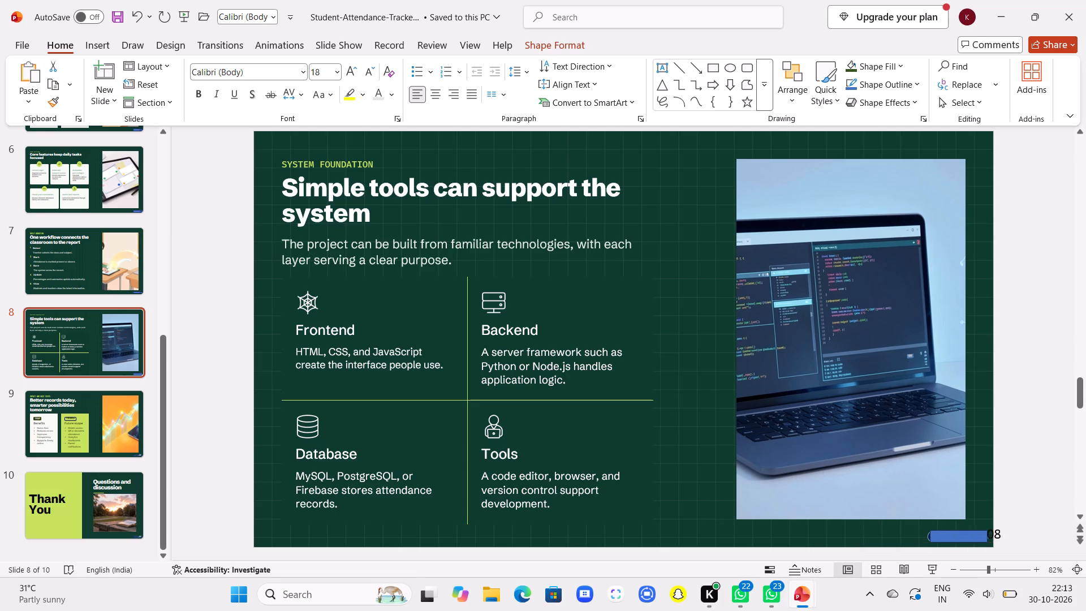
pyautogui.moveTo(1006, 542); pyautogui.dragTo(986, 544)
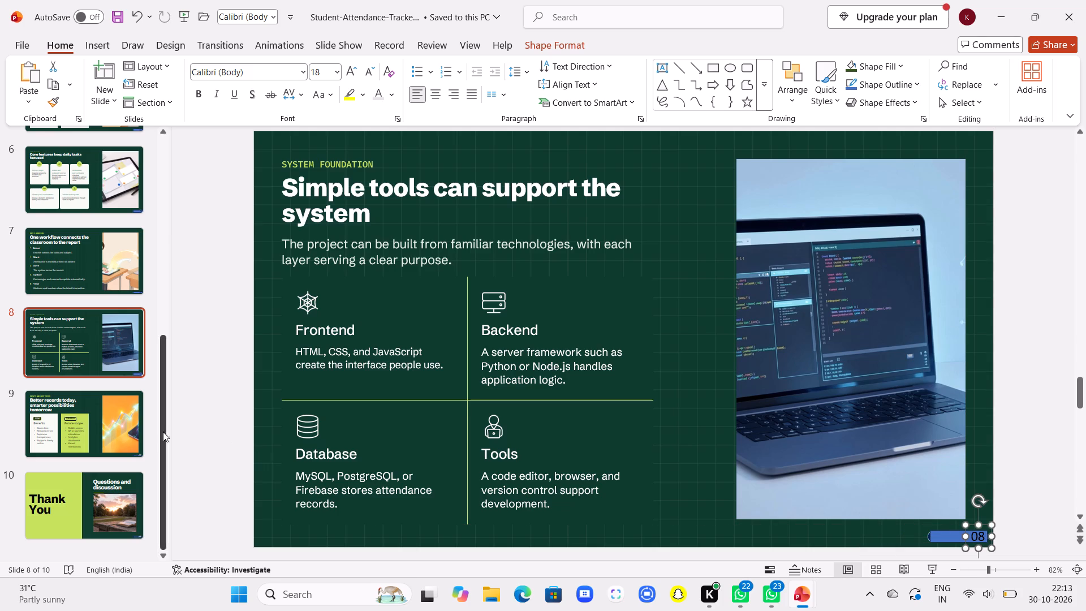
# On slide 9, draw a rectangle about 2.7 cm by 0.57 cm and position it over the "Made with Gamma" badge.
pyautogui.click(128, 433)
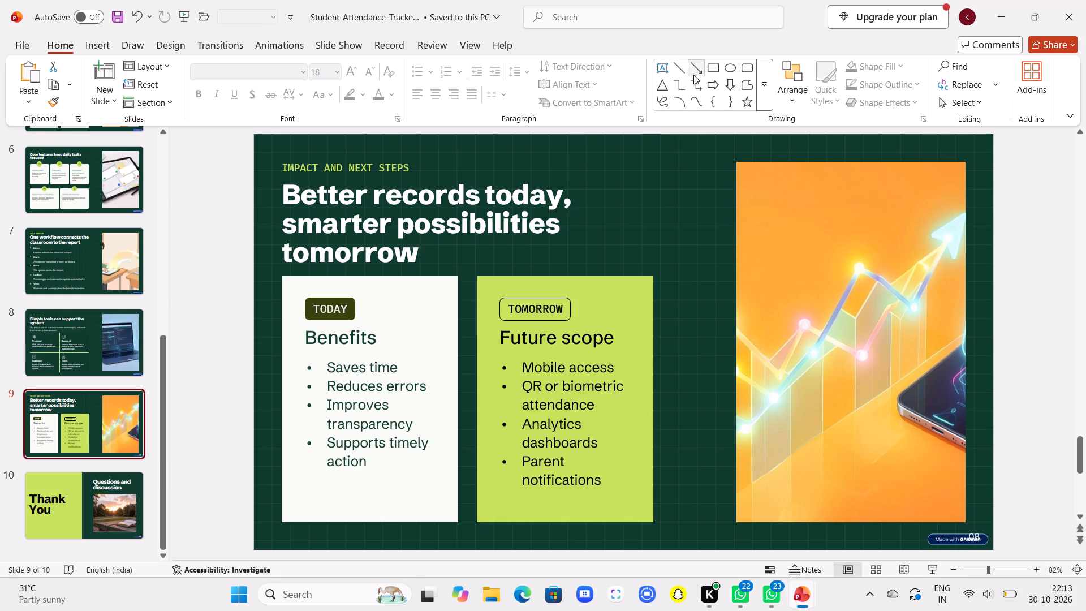
pyautogui.click(714, 62)
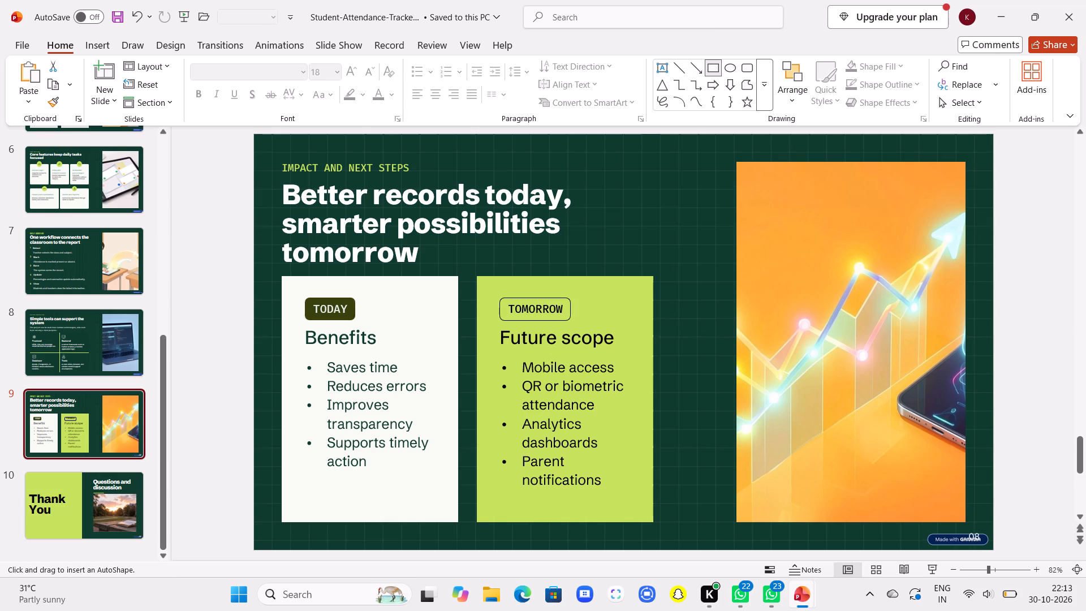
pyautogui.moveTo(927, 535); pyautogui.dragTo(977, 543)
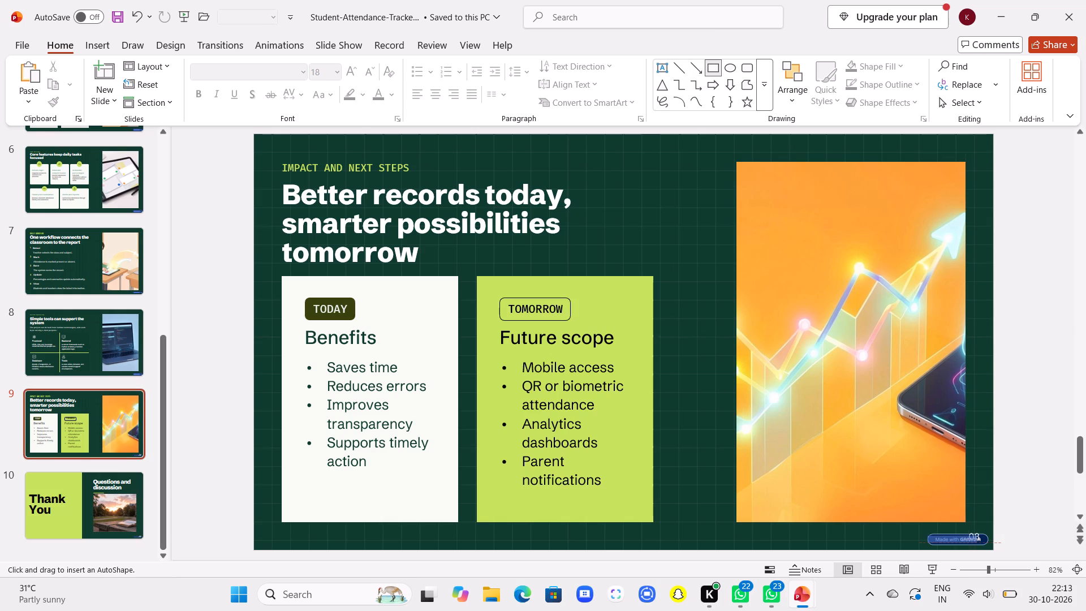
pyautogui.moveTo(977, 543); pyautogui.dragTo(983, 546)
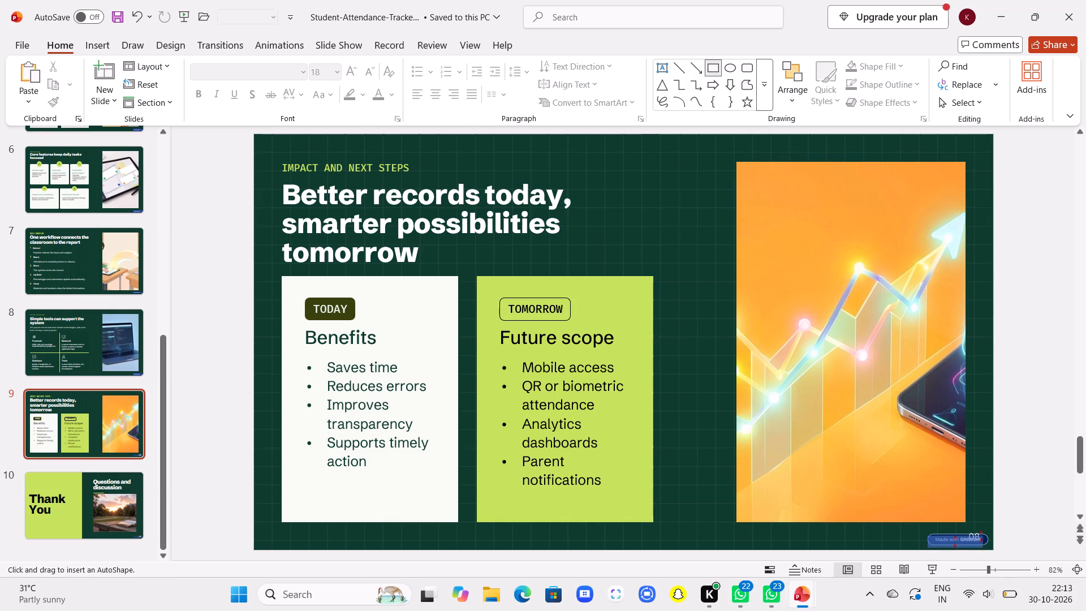
pyautogui.moveTo(983, 546); pyautogui.dragTo(986, 546)
pyautogui.click(977, 547)
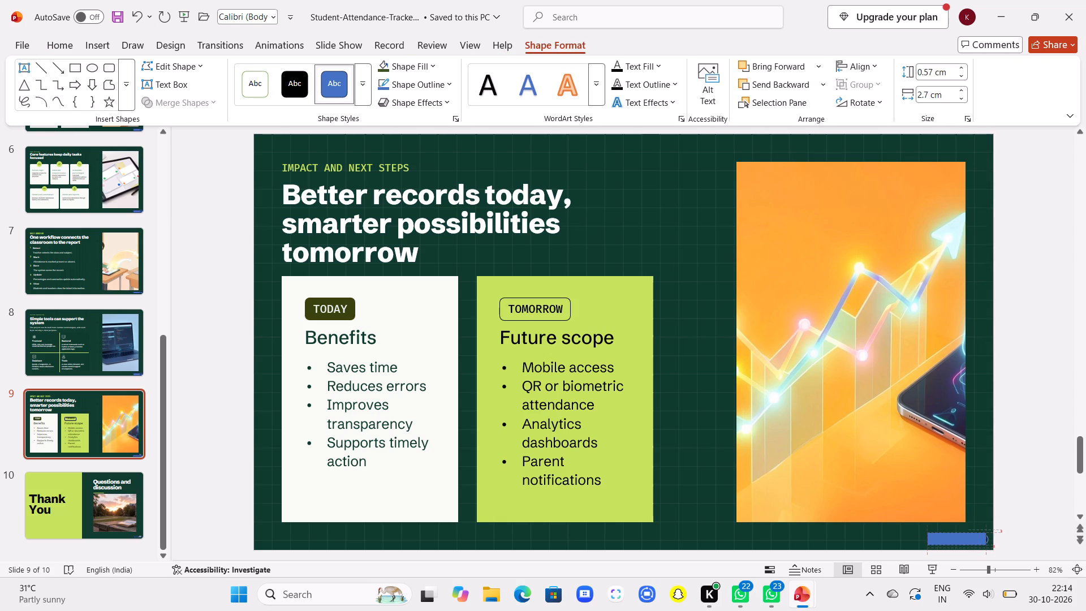
# Add the page number text "09" on slide 9 and place it over the right end of the blue rectangle.
pyautogui.doubleClick(867, 533)
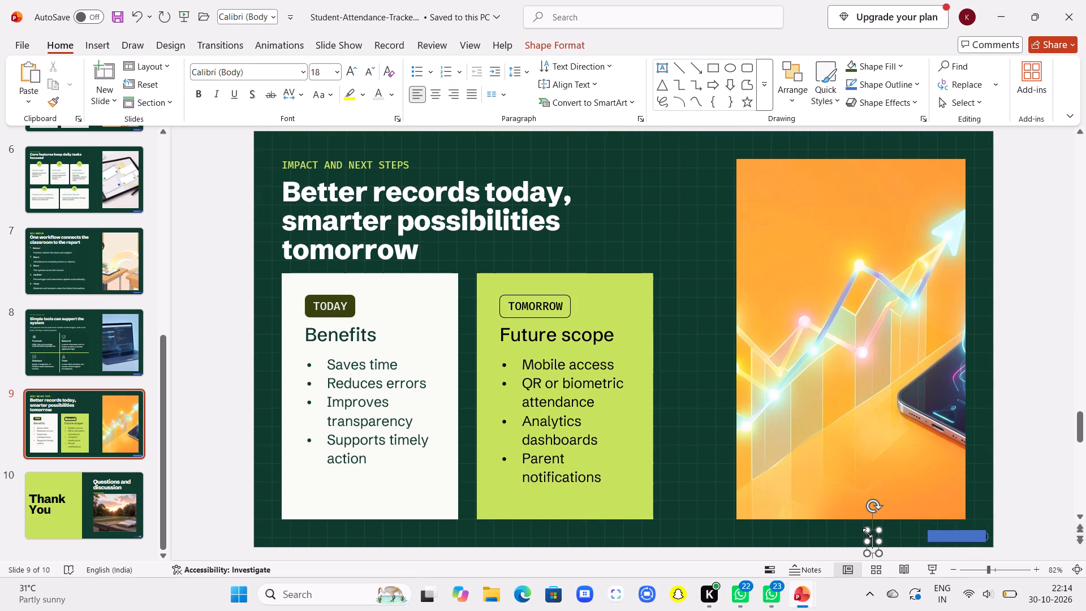
pyautogui.write('09')
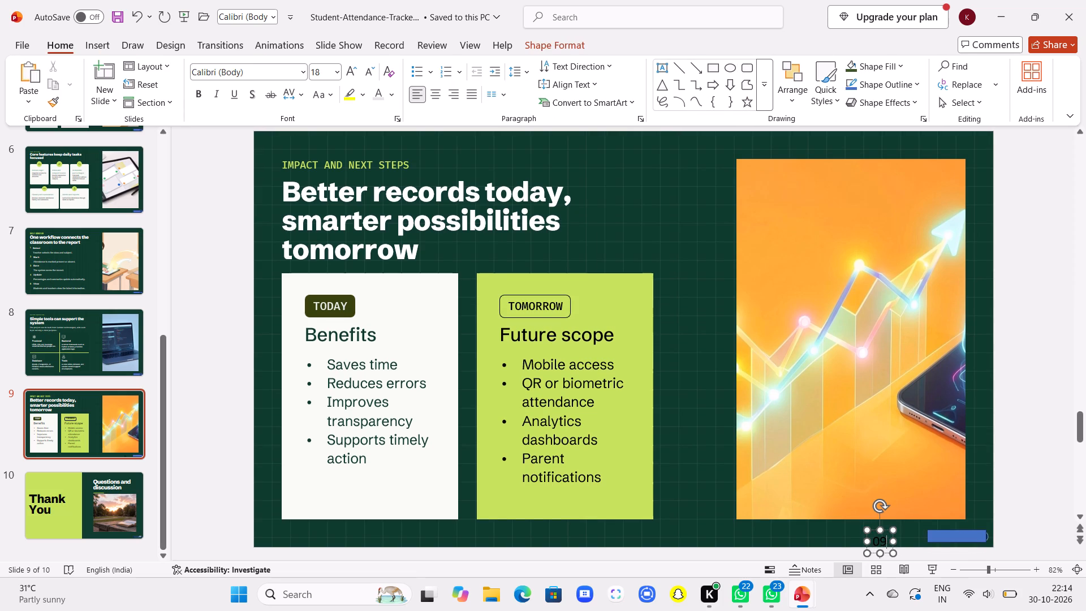
pyautogui.moveTo(889, 548); pyautogui.dragTo(981, 543)
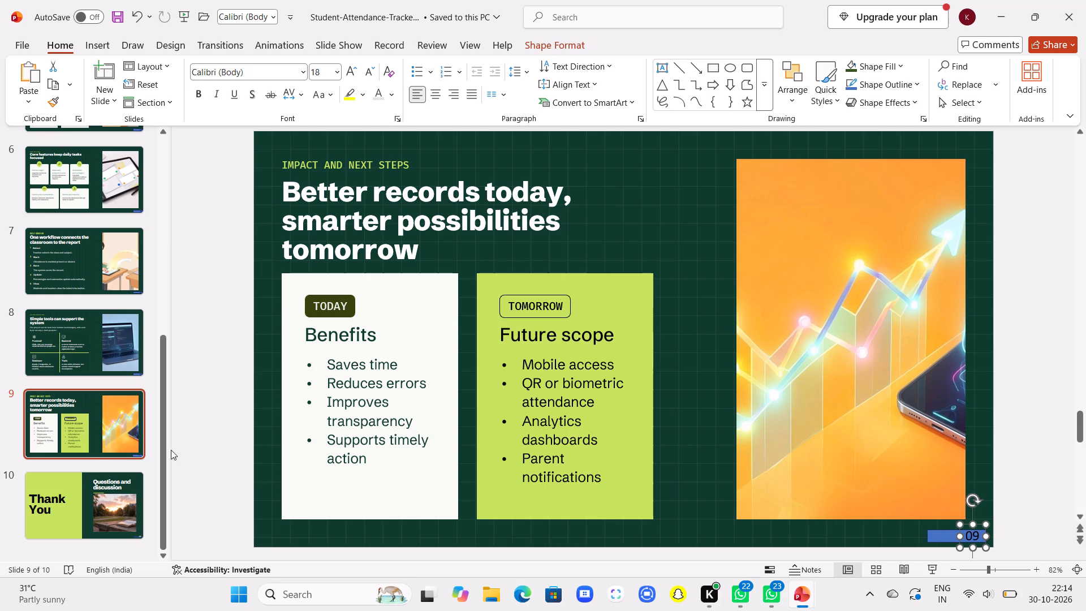
# On slide 10, draw a rectangle about 2.79 cm by 0.57 cm and position it over the "Made with Gamma" badge.
pyautogui.click(90, 492)
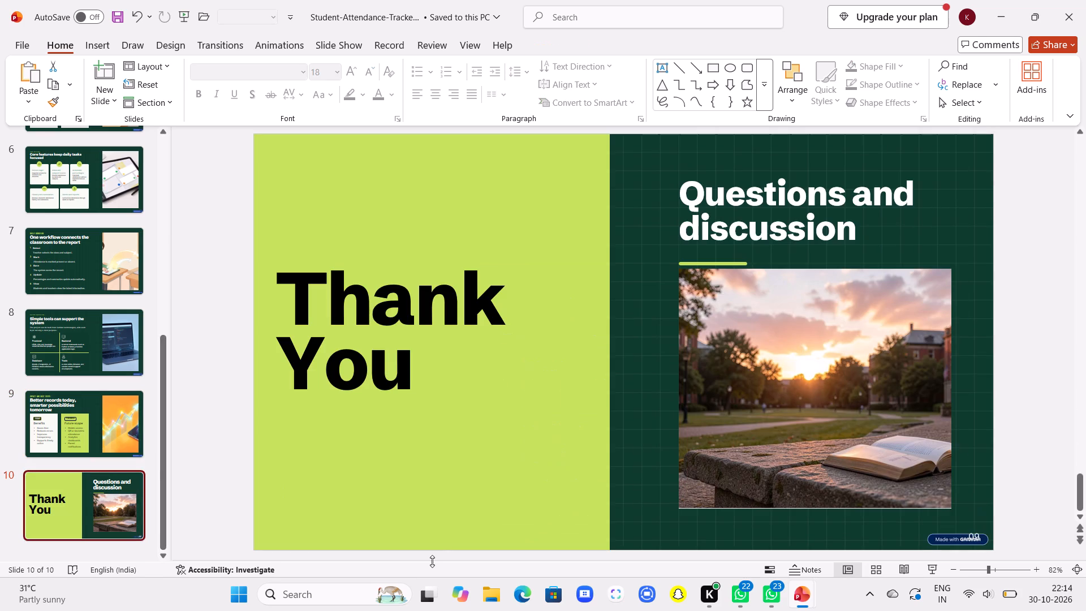
pyautogui.click(714, 72)
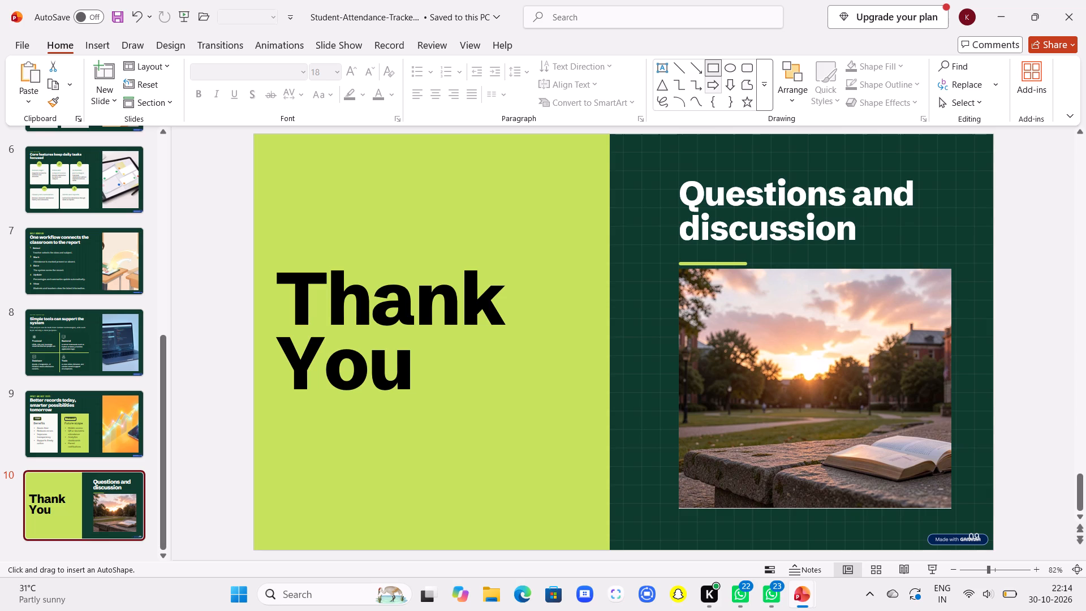
pyautogui.moveTo(932, 536); pyautogui.dragTo(989, 533)
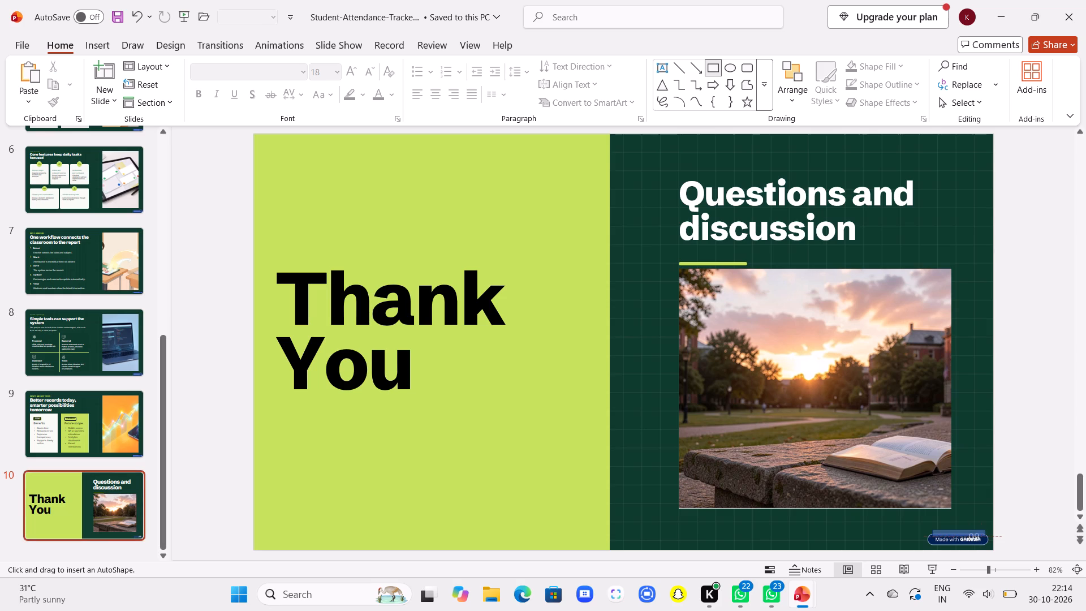
pyautogui.moveTo(989, 533); pyautogui.dragTo(986, 545)
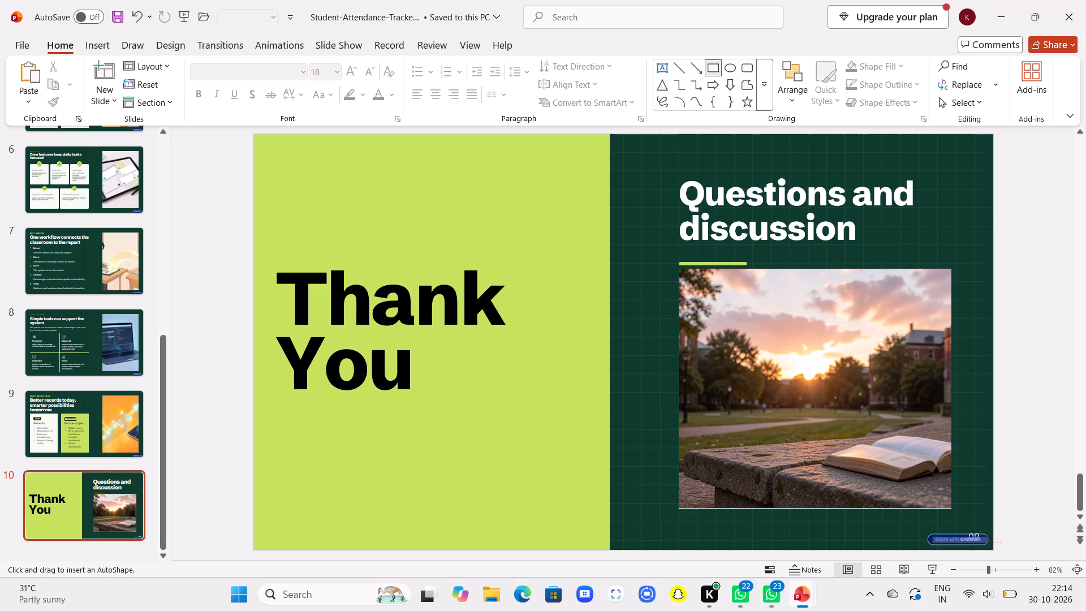
pyautogui.moveTo(986, 545); pyautogui.dragTo(990, 549)
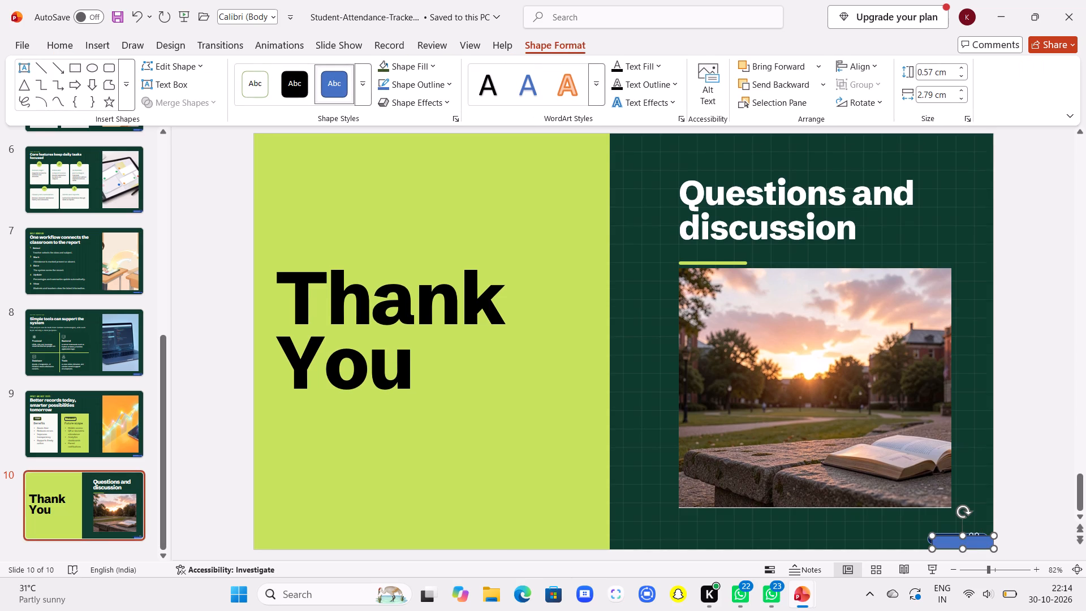
pyautogui.click(980, 547)
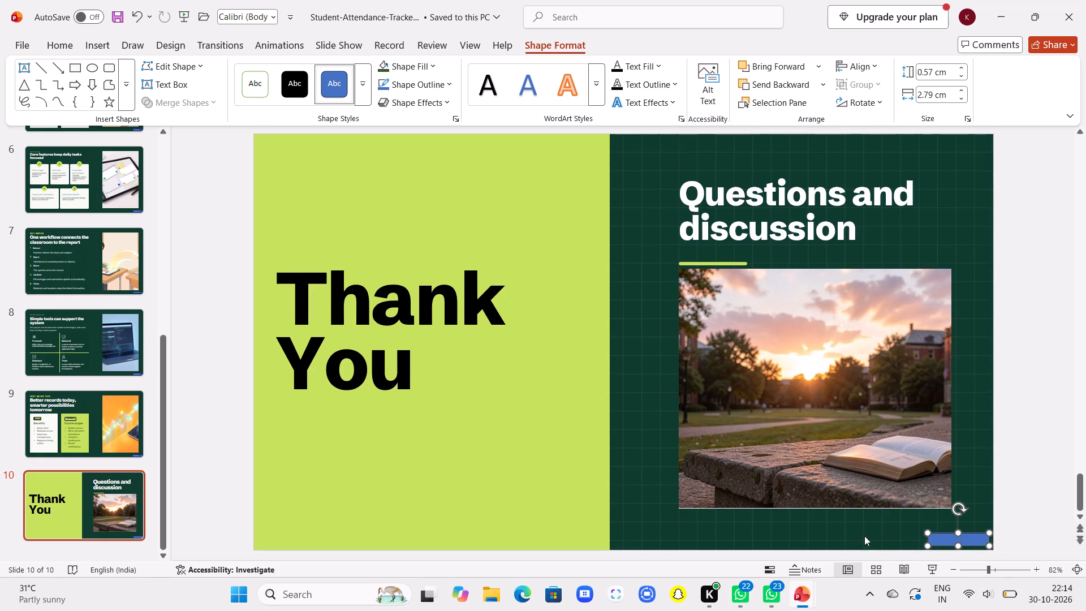
# Add the page number text "10" on slide 10 and place it over the right end of the blue rectangle.
pyautogui.doubleClick(847, 529)
pyautogui.write('10')
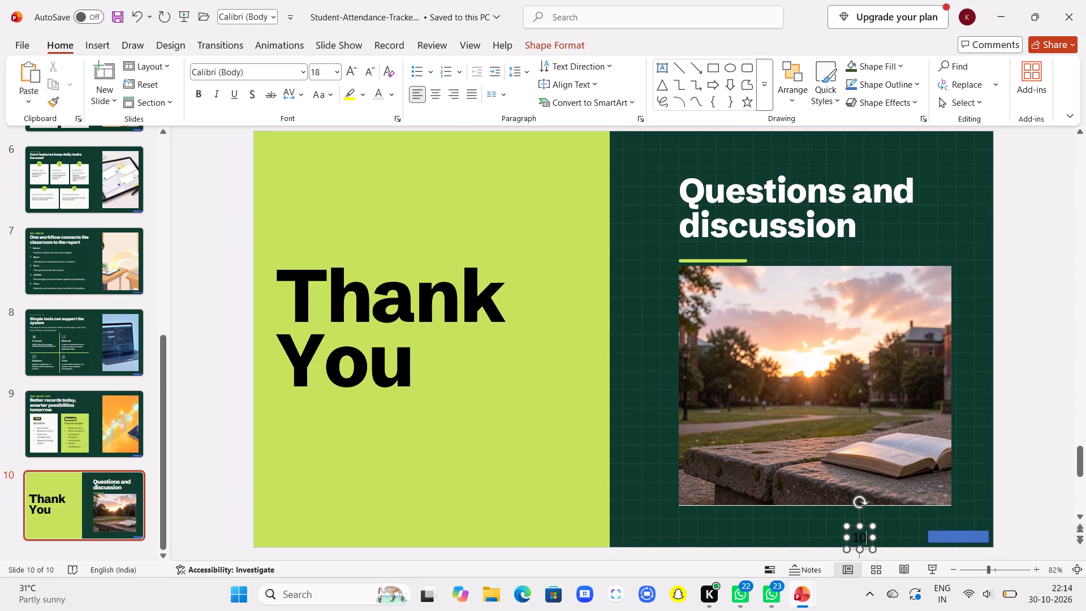
pyautogui.moveTo(868, 540); pyautogui.dragTo(980, 540)
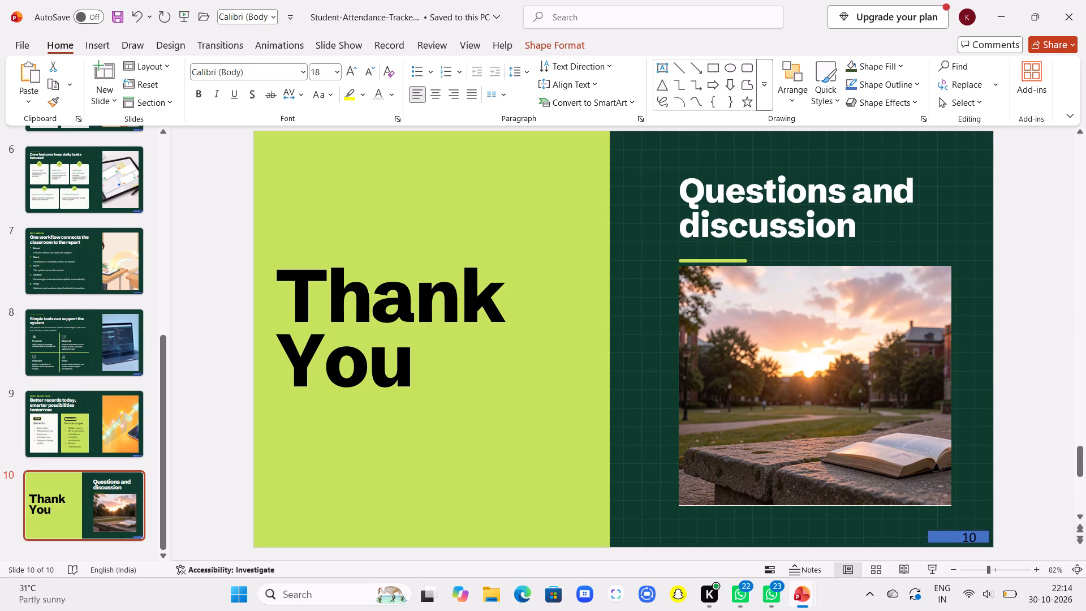
pyautogui.moveTo(980, 540); pyautogui.dragTo(984, 540)
pyautogui.click(1027, 505)
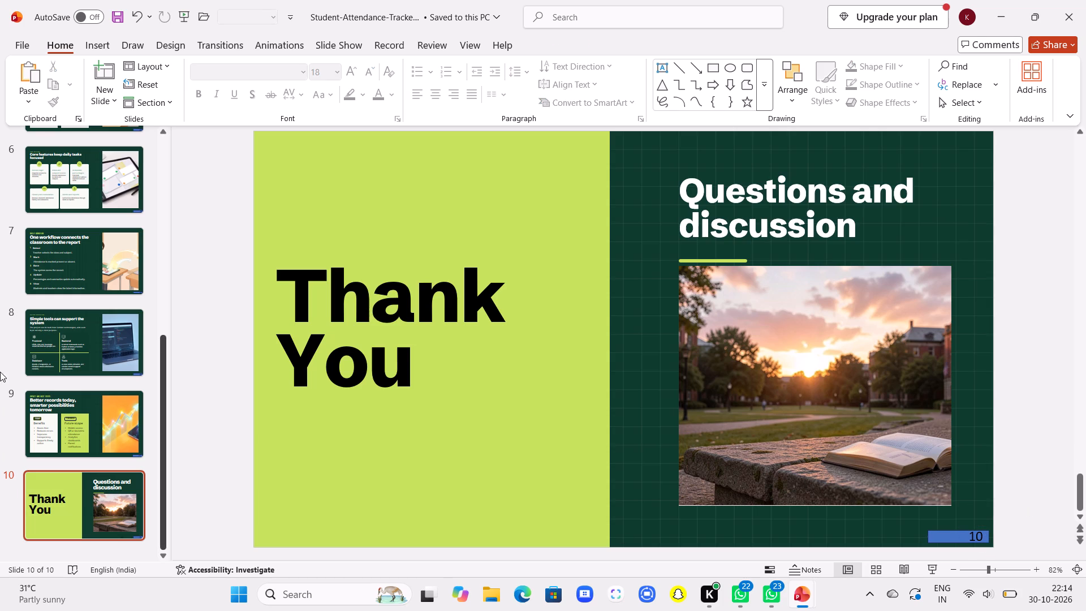
# On slide 9, shift the blue rectangle slightly right and widen it leftward so it covers both ends of the badge.
pyautogui.click(86, 392)
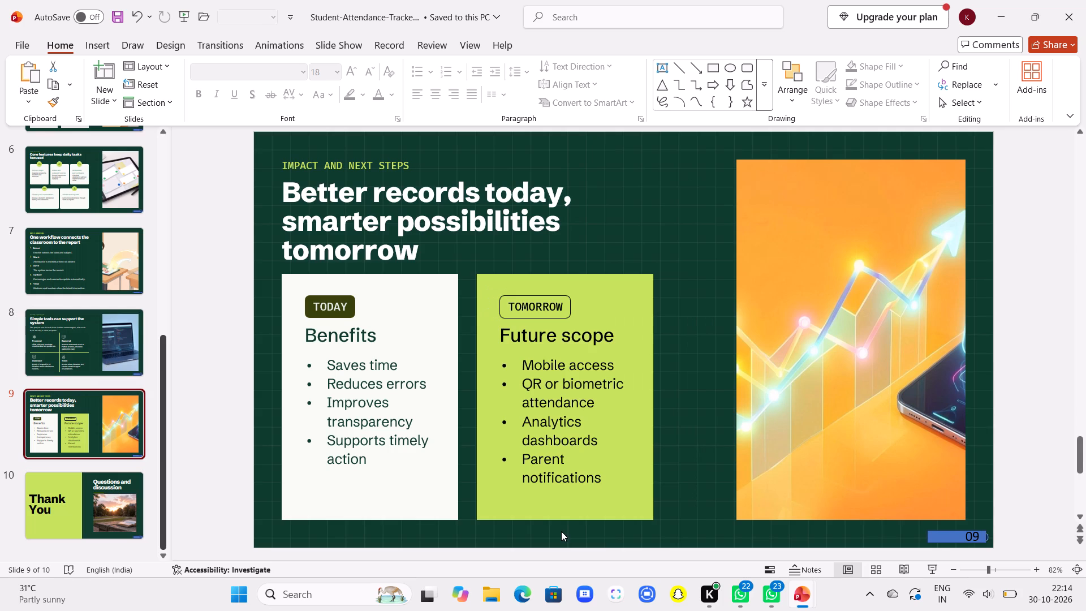
pyautogui.click(939, 543)
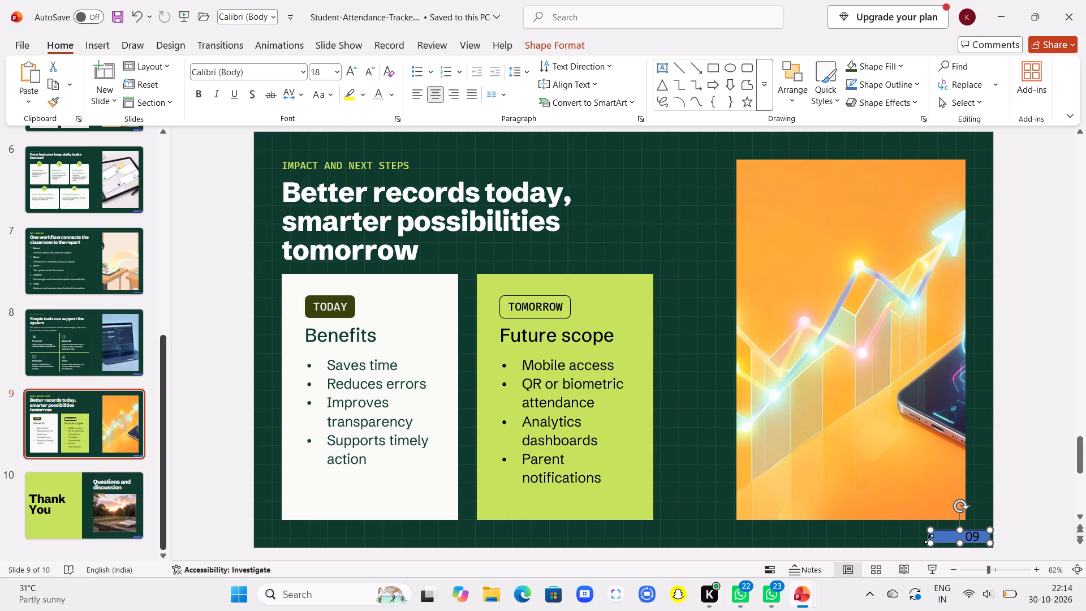
pyautogui.click(929, 539)
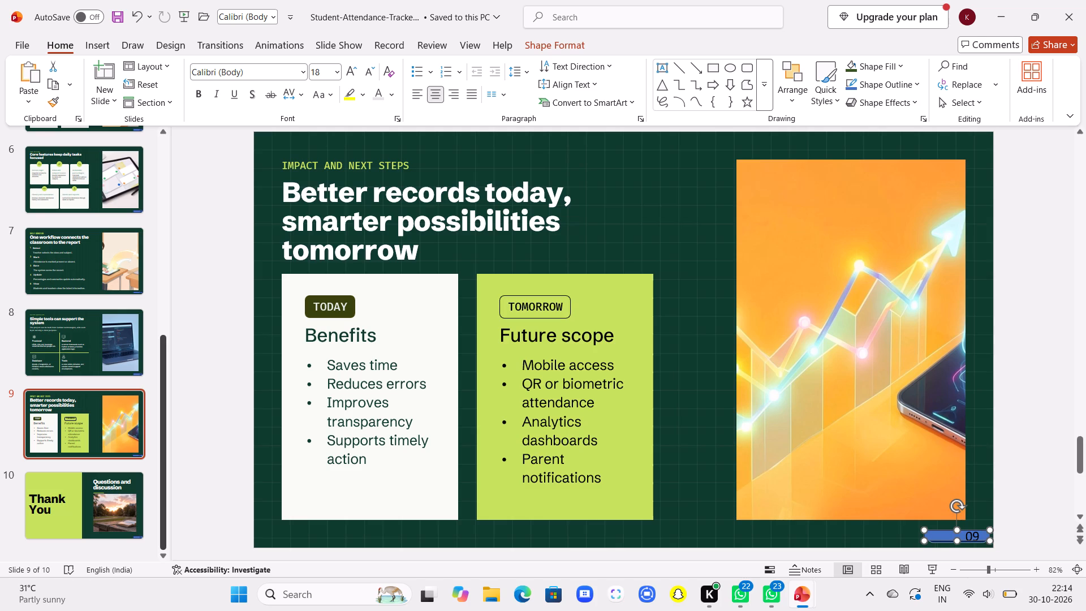
pyautogui.click(946, 540)
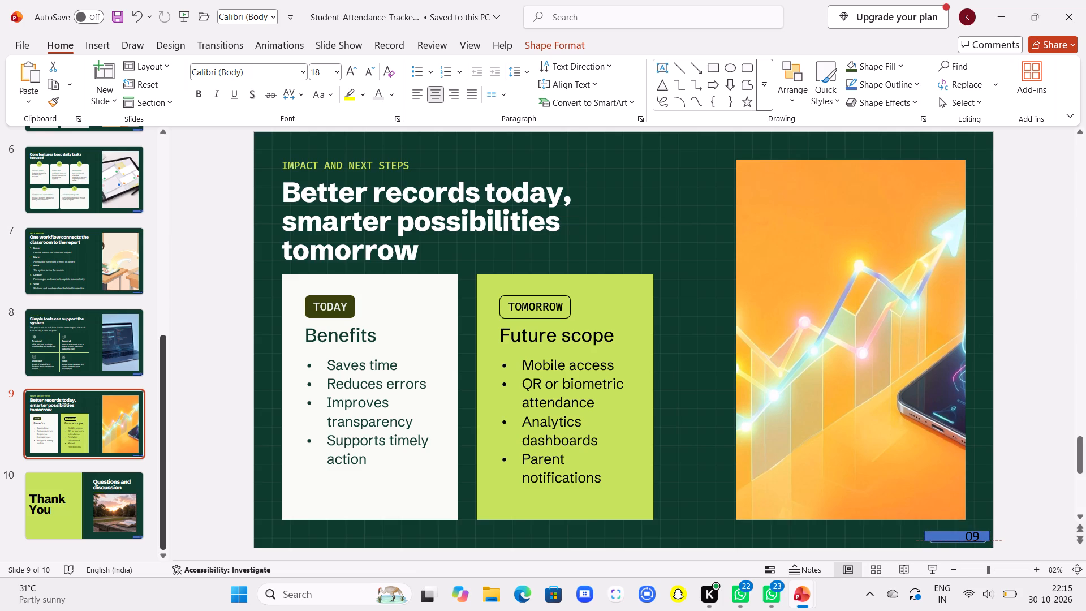
pyautogui.click(958, 544)
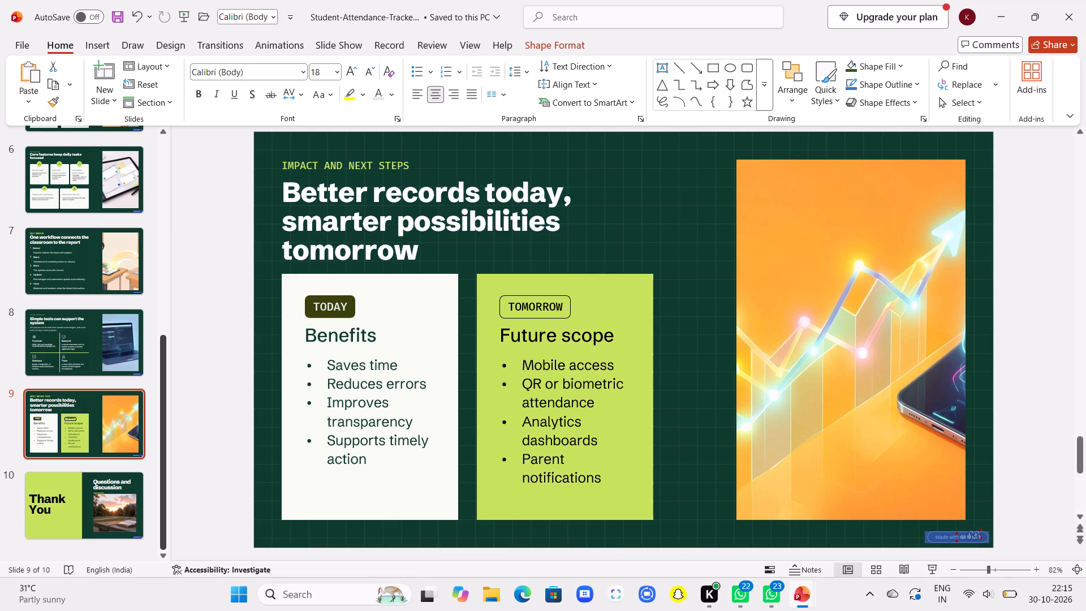
pyautogui.click(900, 539)
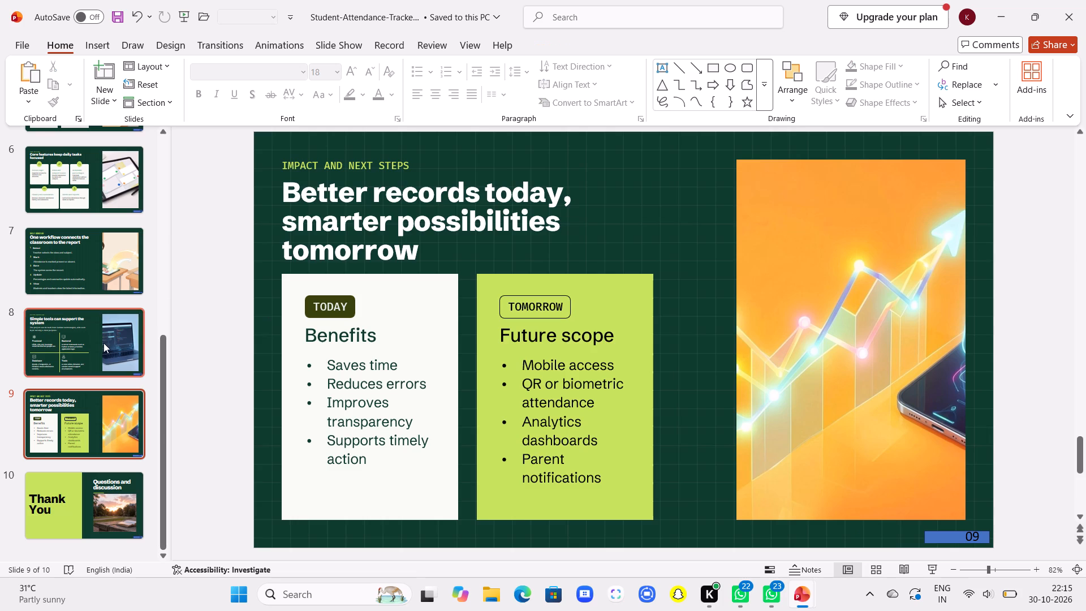
# On slide 8, extend the blue rectangle's left edge outward so it covers the exposed left end of the badge.
pyautogui.click(102, 346)
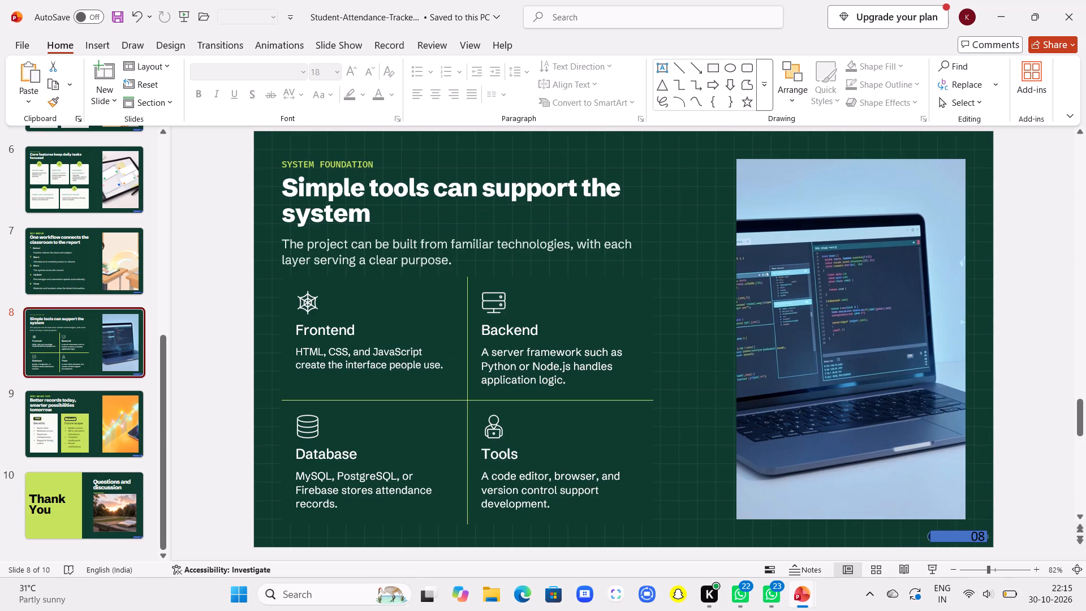
pyautogui.click(956, 539)
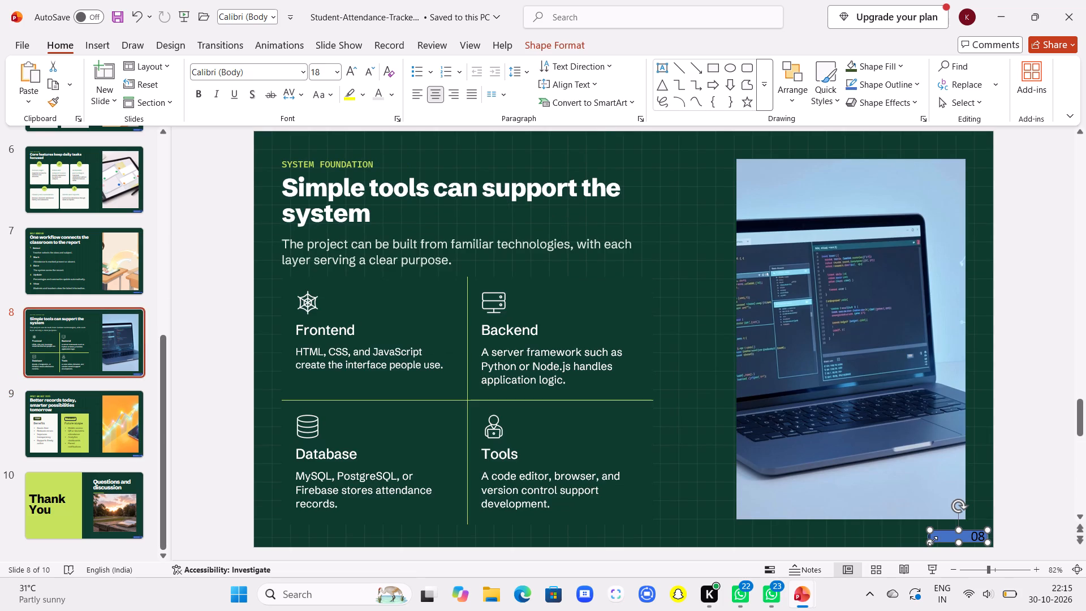
pyautogui.click(929, 541)
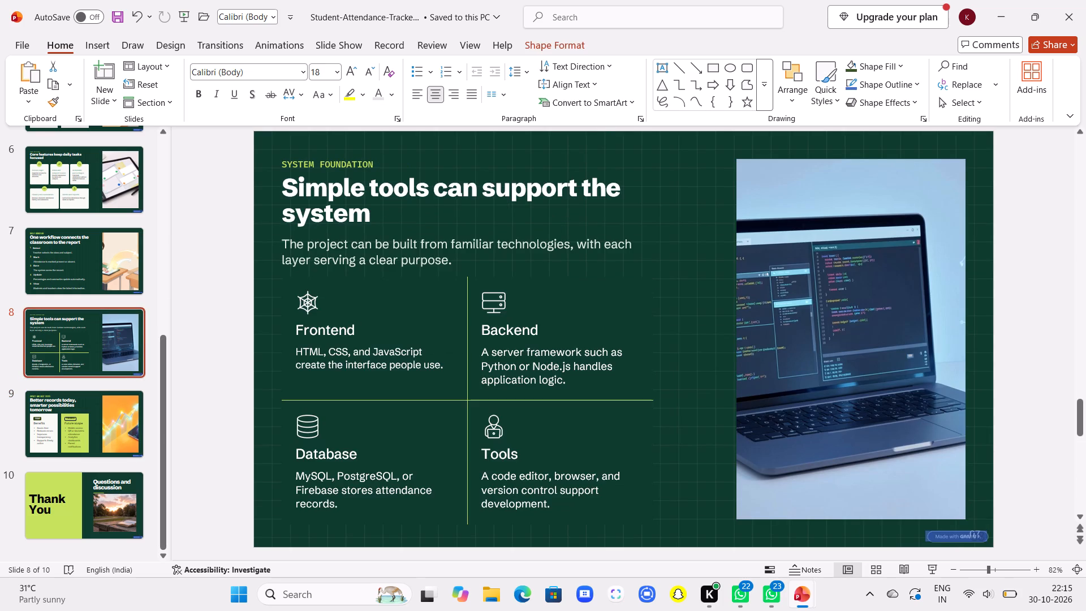
pyautogui.click(878, 533)
# On slide 7, widen and slightly heighten the blue rectangle, and shift it left so it covers both ends of the badge.
pyautogui.click(89, 268)
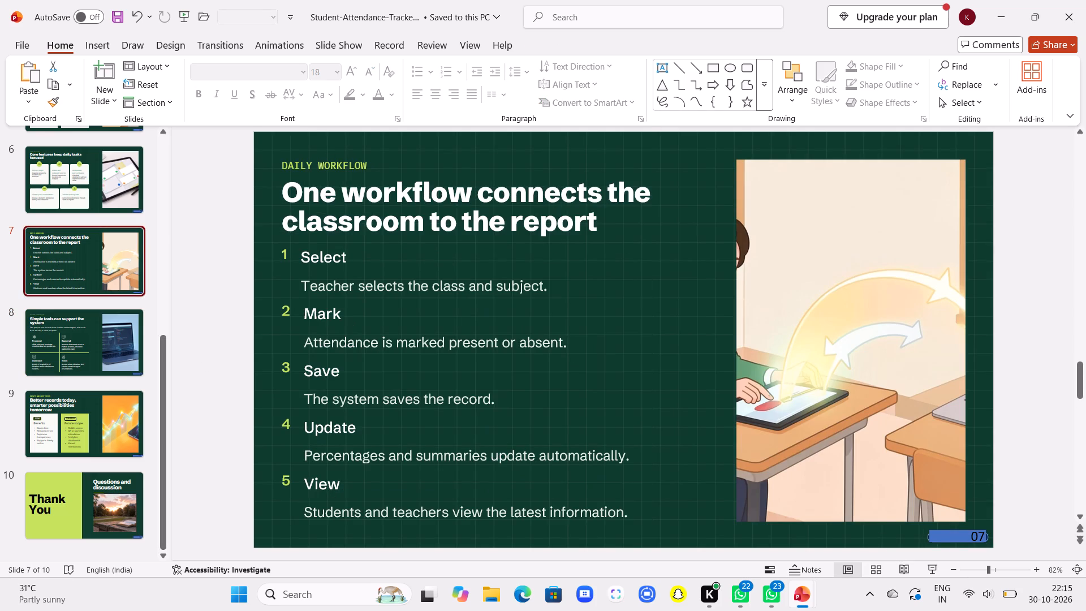
pyautogui.click(955, 543)
pyautogui.click(928, 541)
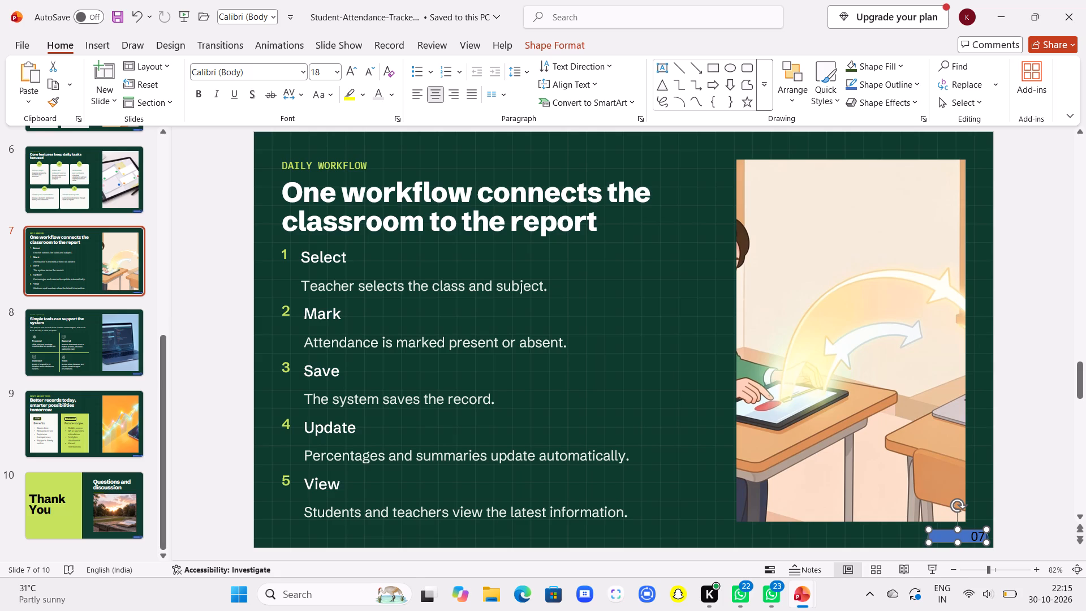
pyautogui.click(926, 543)
pyautogui.click(911, 539)
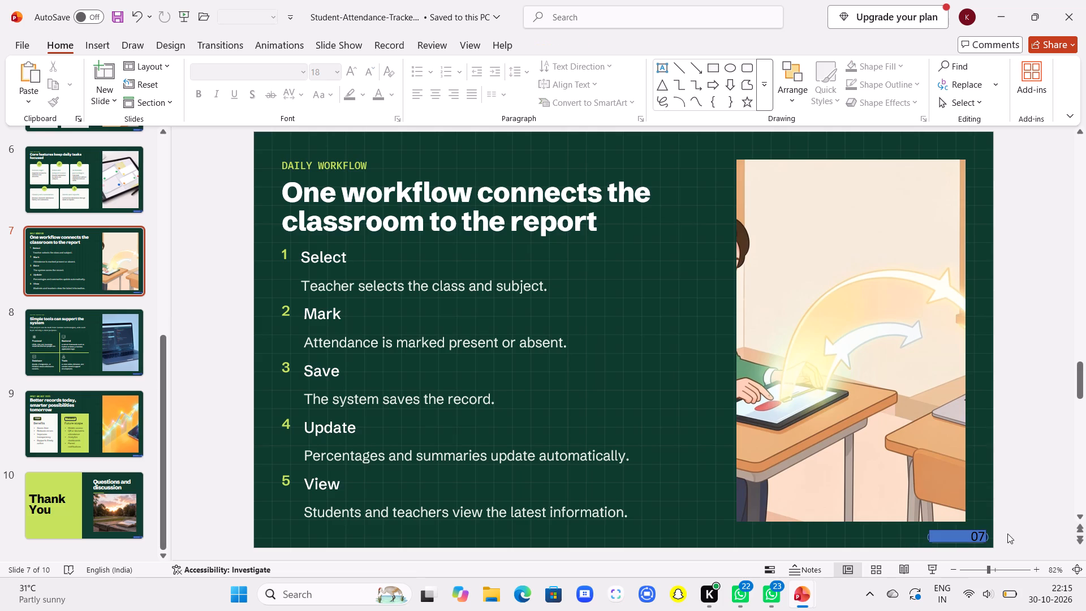
pyautogui.click(964, 536)
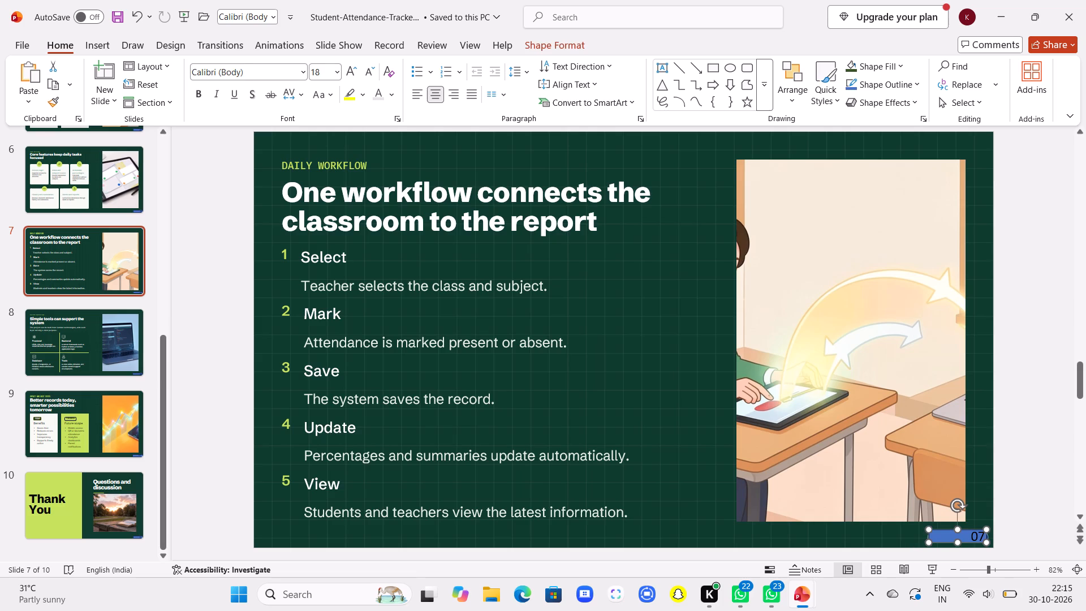
pyautogui.click(989, 544)
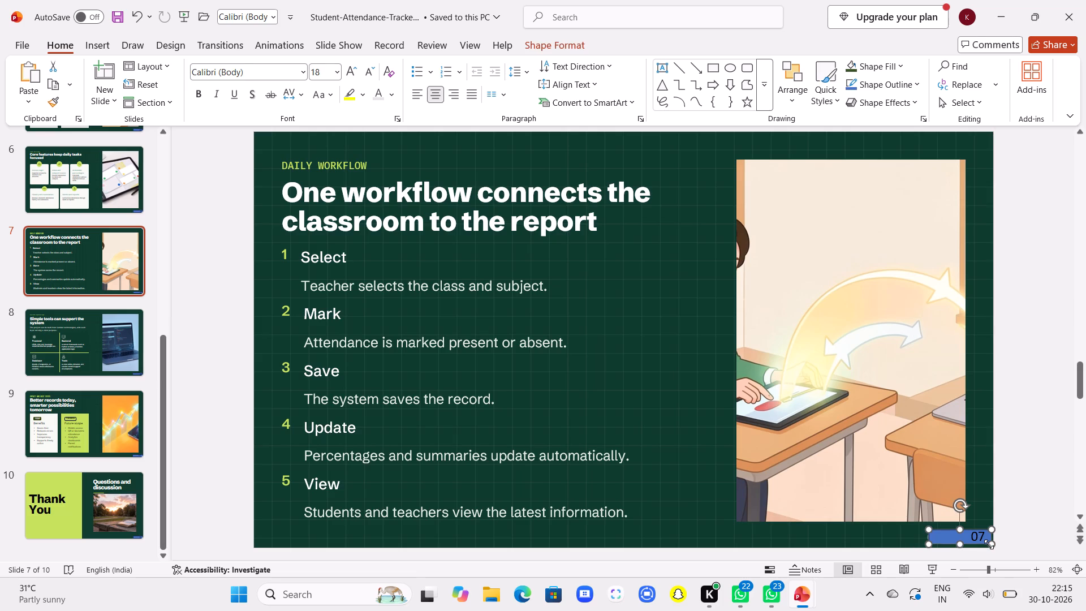
pyautogui.click(947, 536)
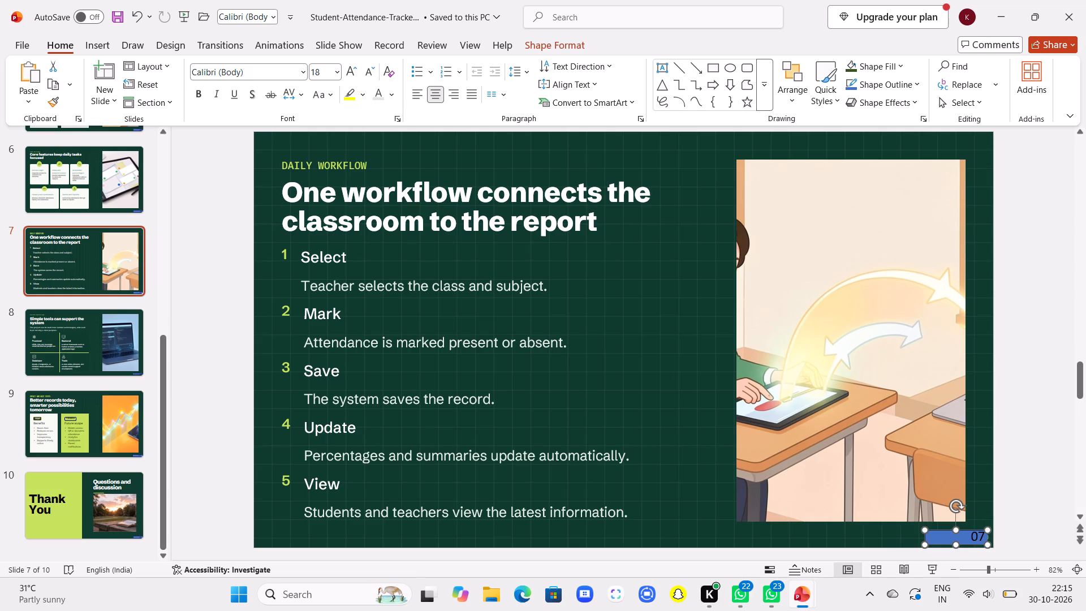
pyautogui.click(903, 534)
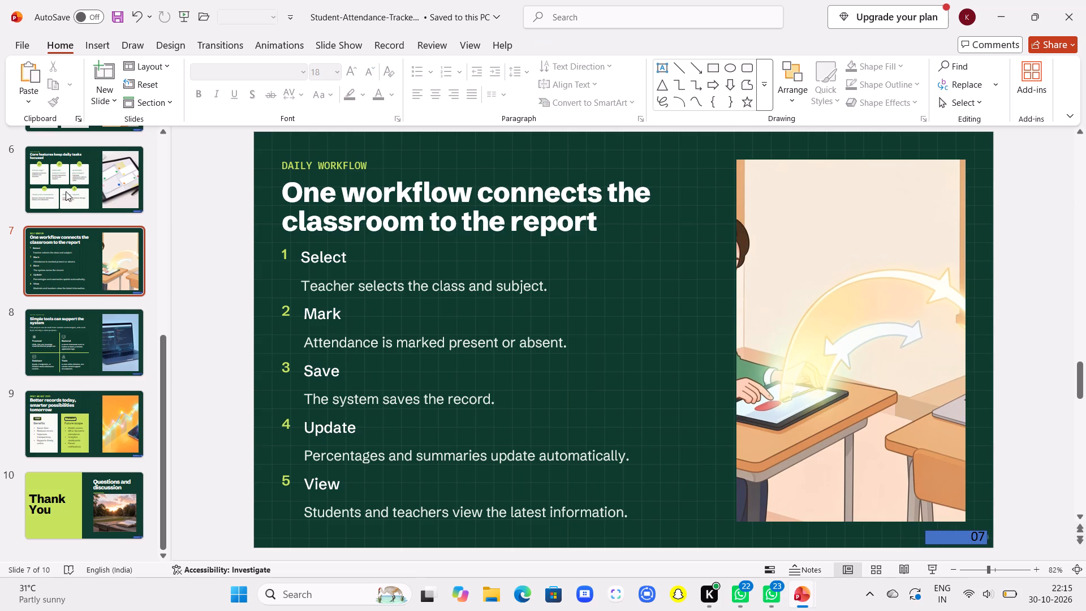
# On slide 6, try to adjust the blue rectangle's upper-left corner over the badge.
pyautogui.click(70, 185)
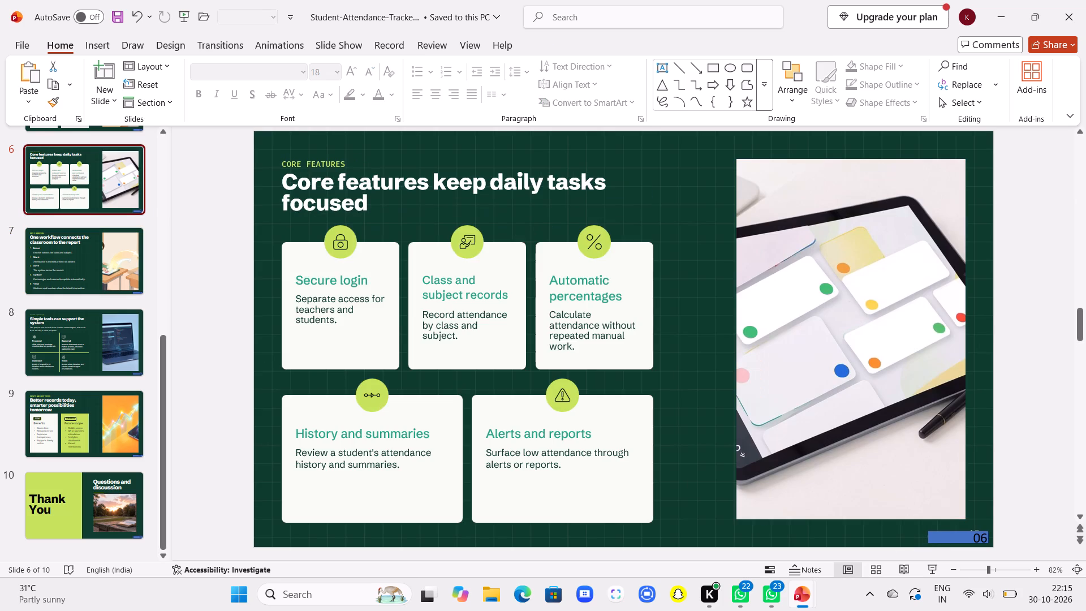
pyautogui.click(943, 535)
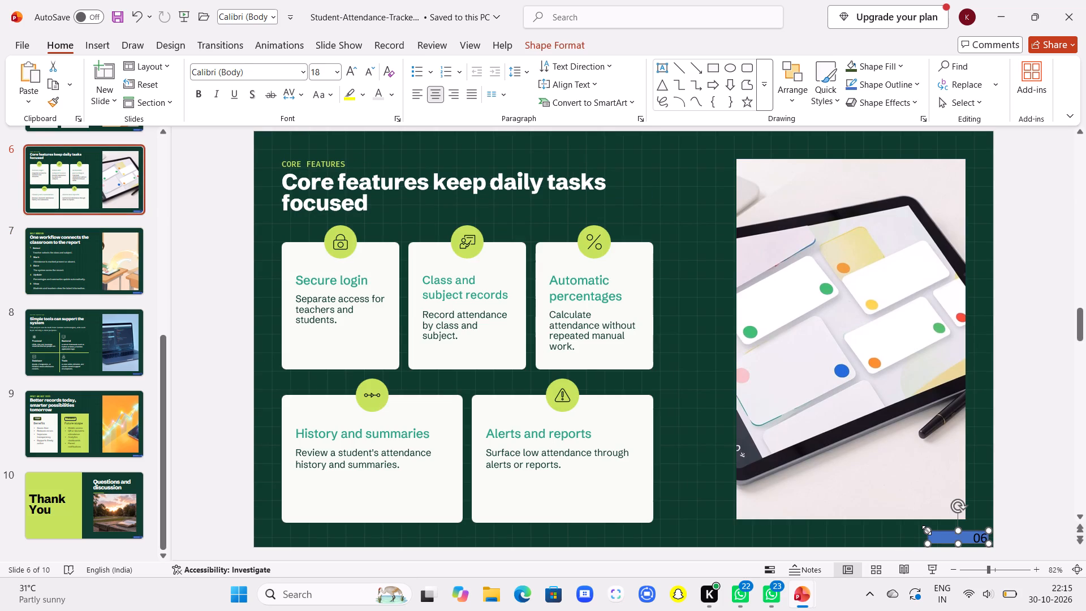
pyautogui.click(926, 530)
# On slide 4, extend the blue rectangle's left and right edges outward so it covers both ends of the badge.
pyautogui.scroll(1, 83, 180)
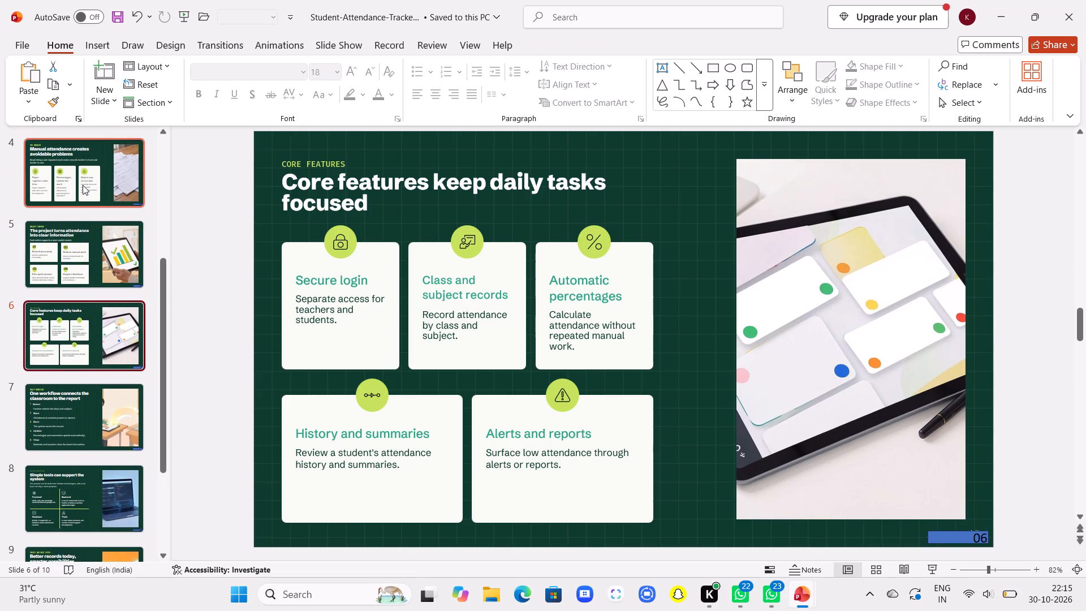
pyautogui.click(83, 185)
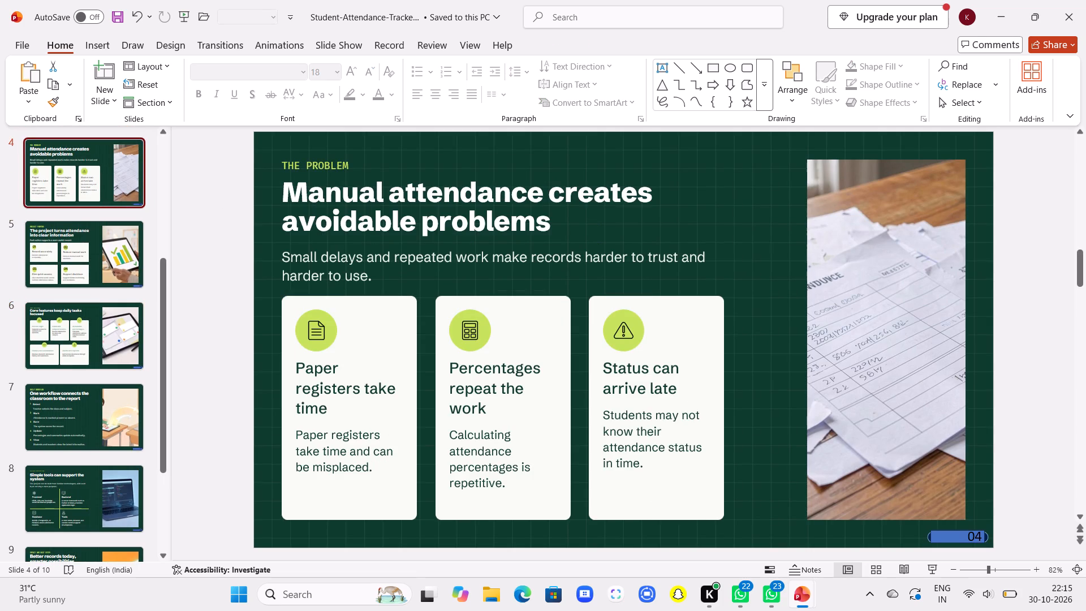
pyautogui.click(954, 540)
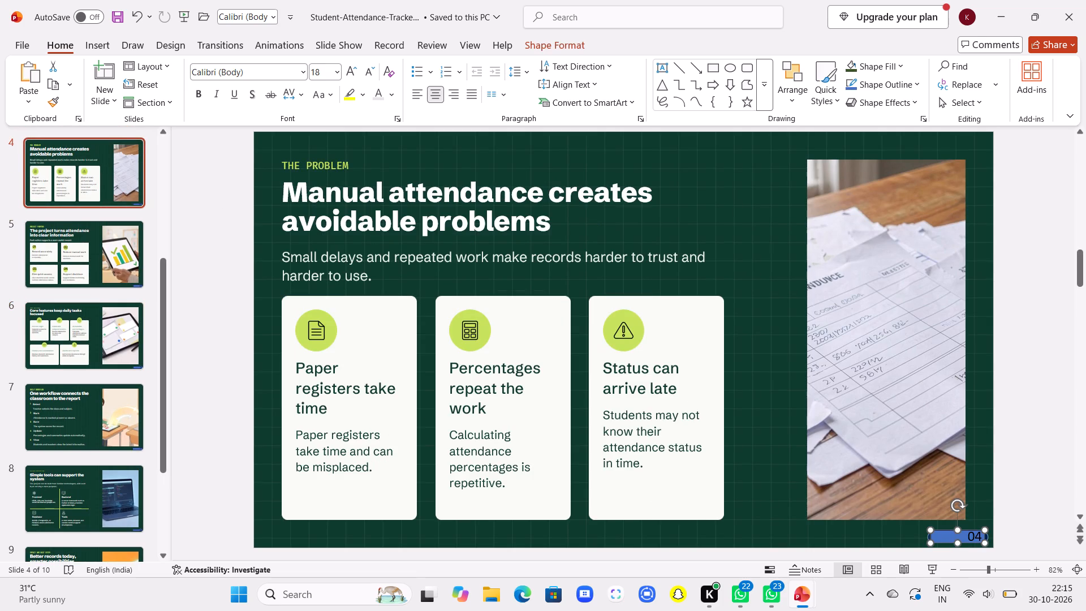
pyautogui.moveTo(930, 544); pyautogui.dragTo(923, 544)
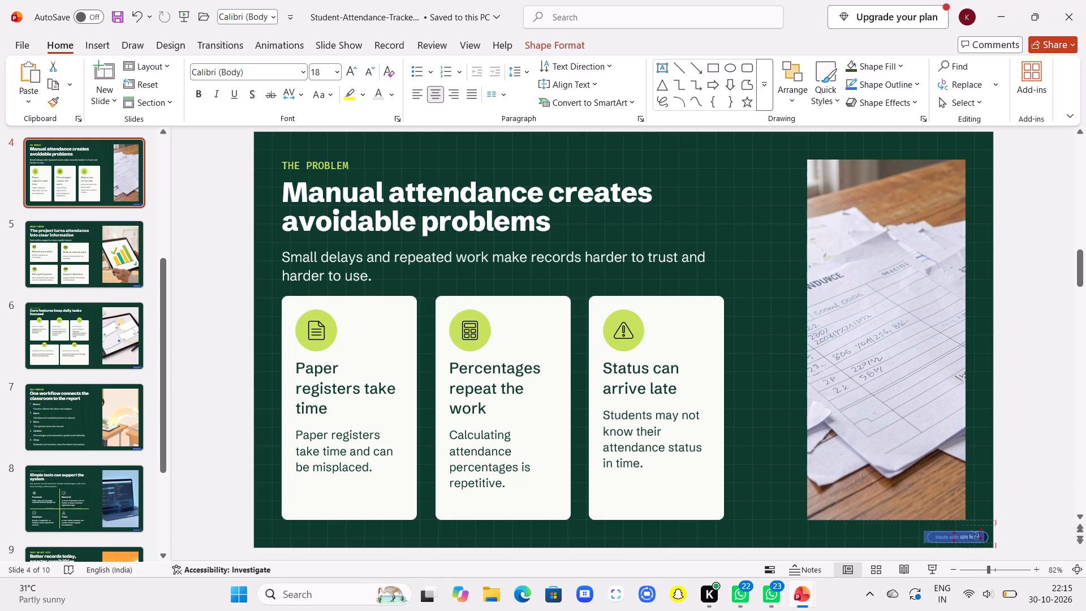
pyautogui.moveTo(923, 544); pyautogui.dragTo(925, 544)
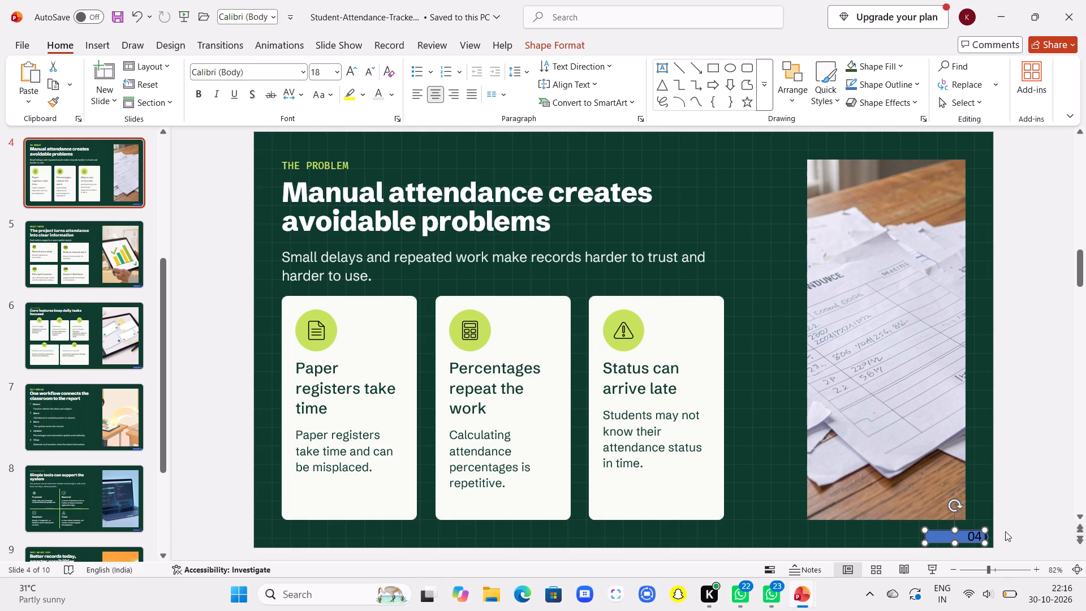
pyautogui.click(988, 543)
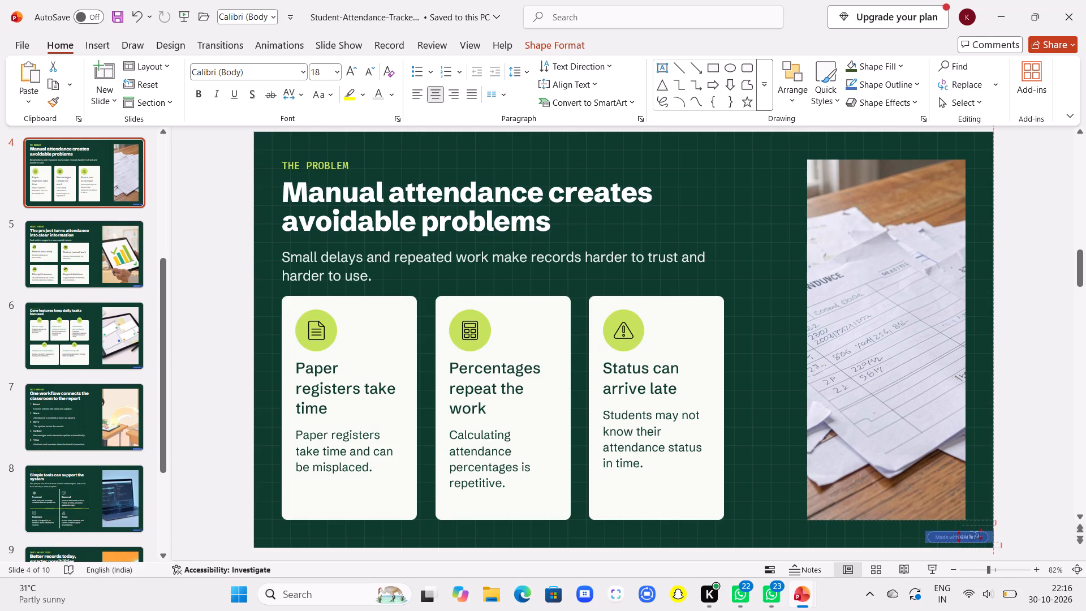
pyautogui.click(891, 539)
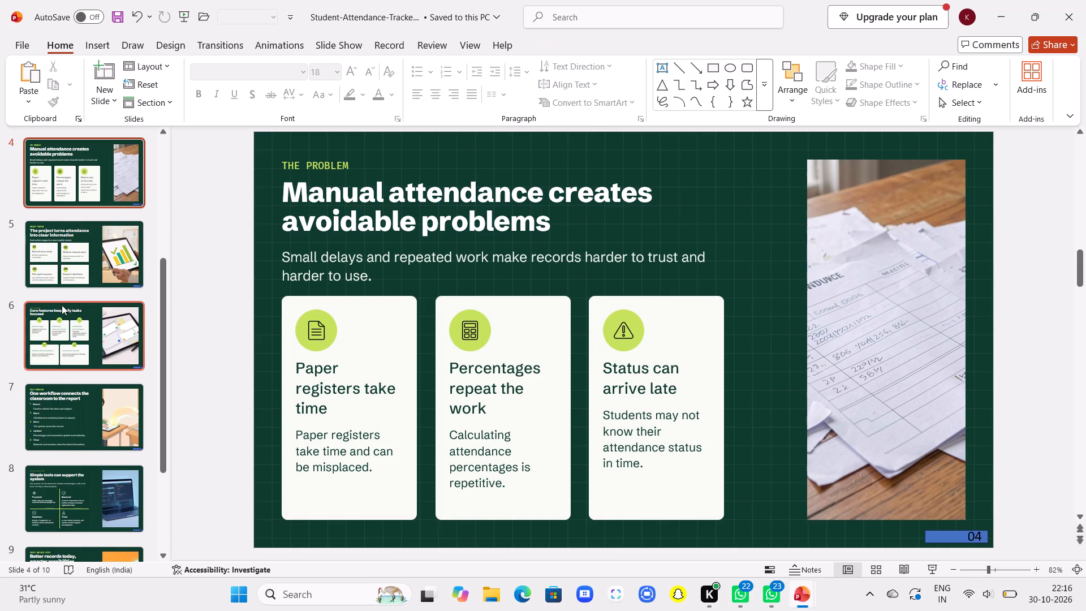
# On slide 3, extend the blue rectangle's left and right edges outward and raise its top edge so it fully covers the badge.
pyautogui.scroll(2, 62, 305)
pyautogui.click(62, 305)
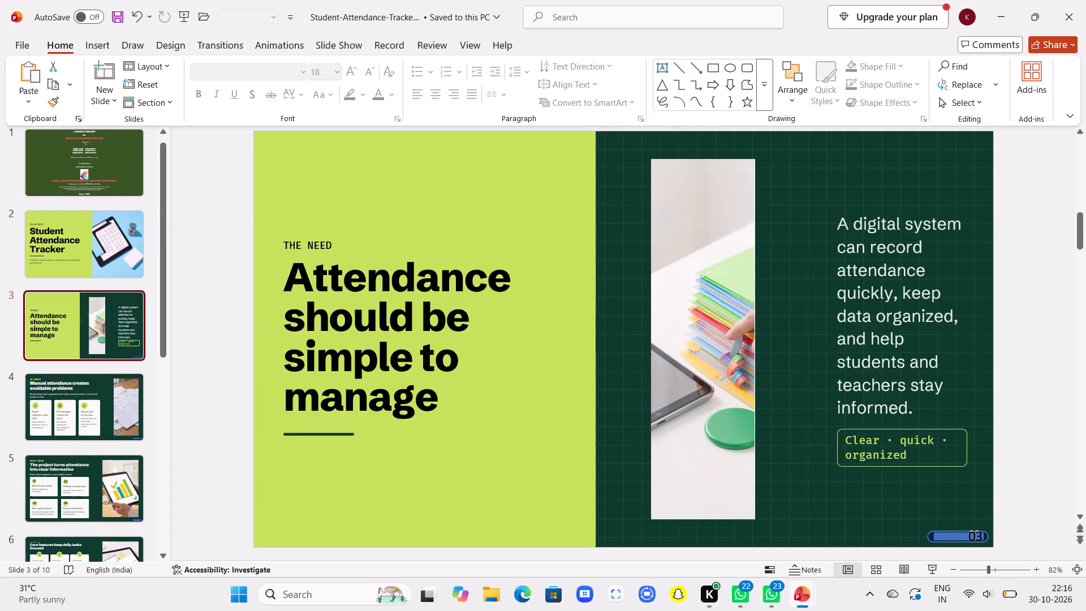
pyautogui.click(951, 531)
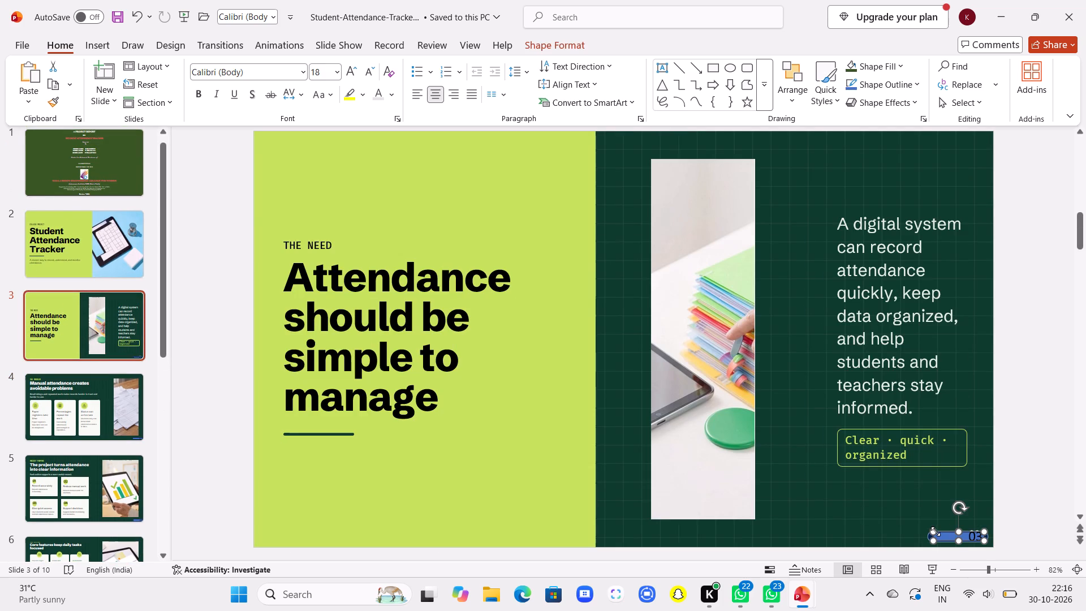
pyautogui.moveTo(936, 531); pyautogui.dragTo(925, 531)
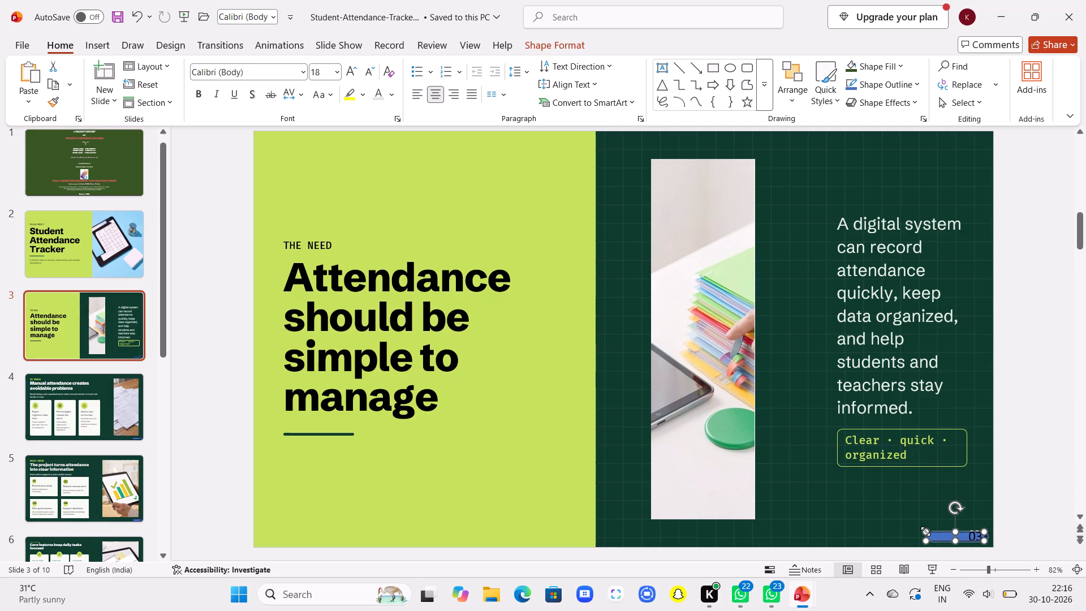
pyautogui.click(986, 541)
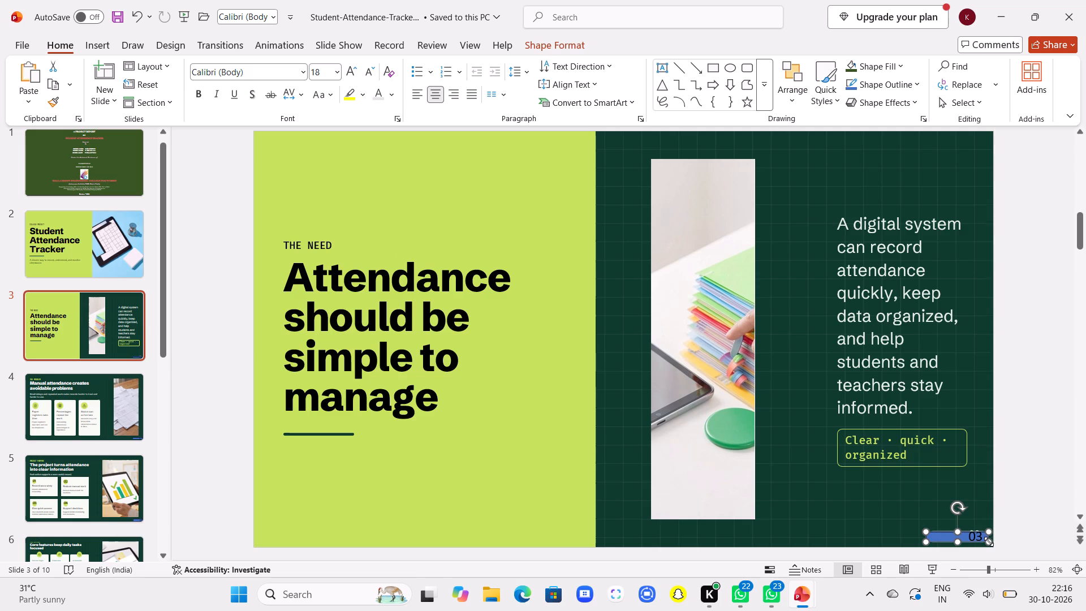
pyautogui.click(959, 544)
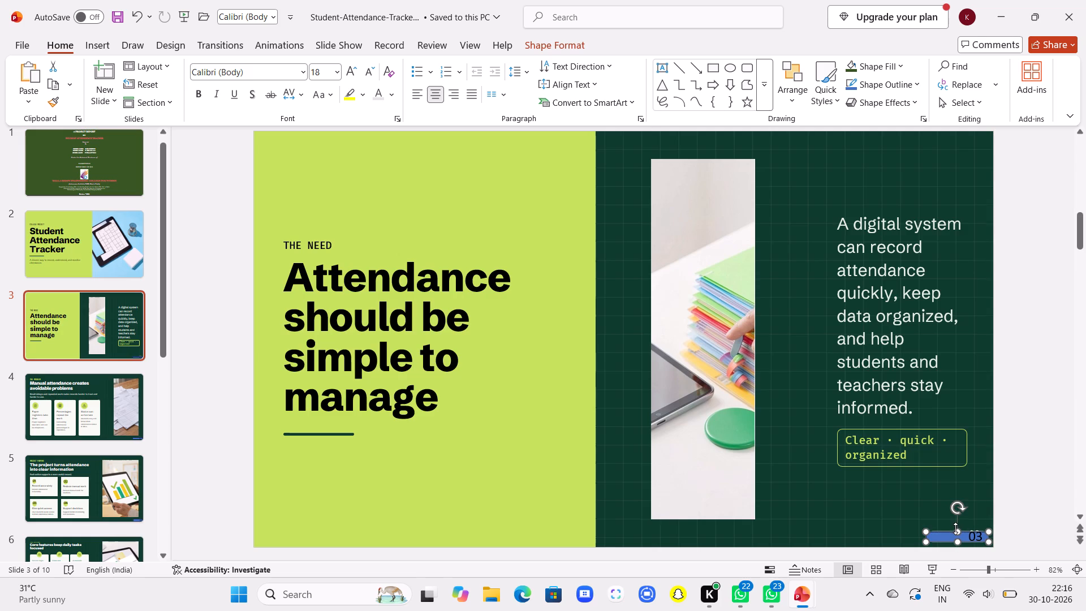
pyautogui.click(955, 528)
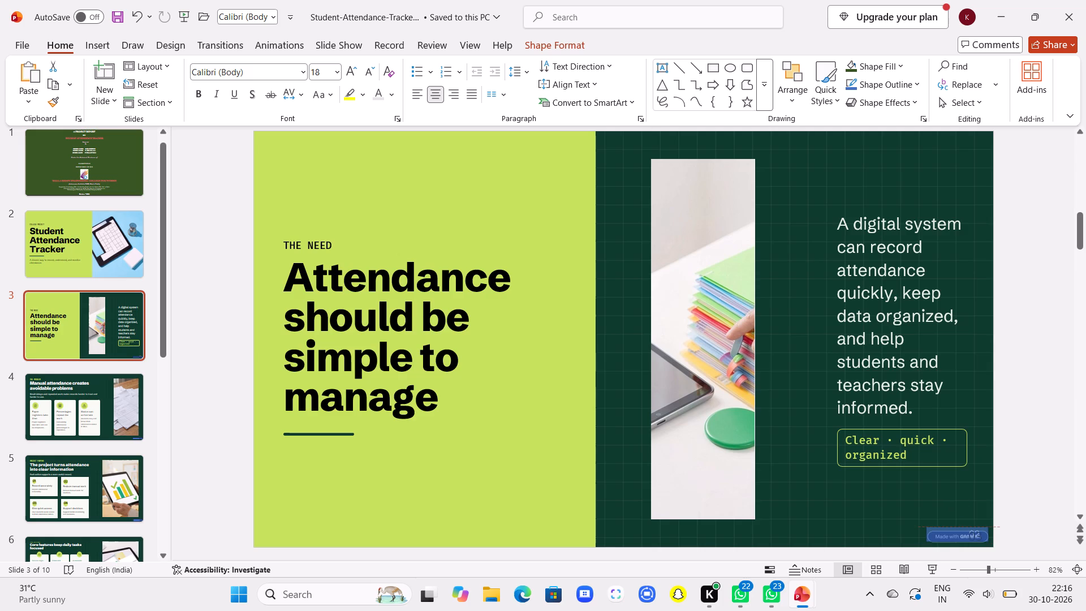
pyautogui.click(906, 512)
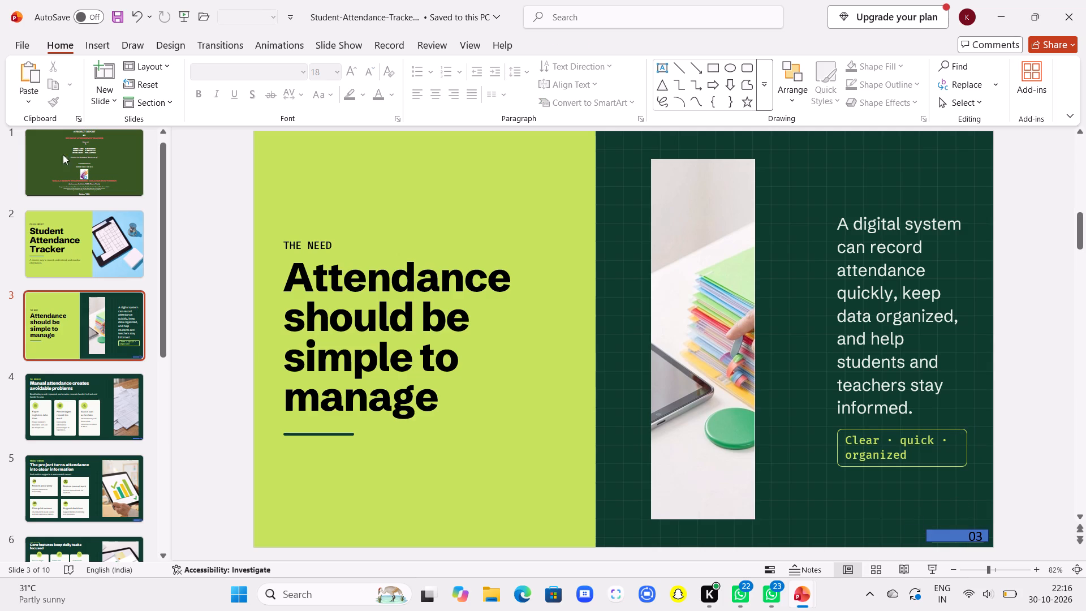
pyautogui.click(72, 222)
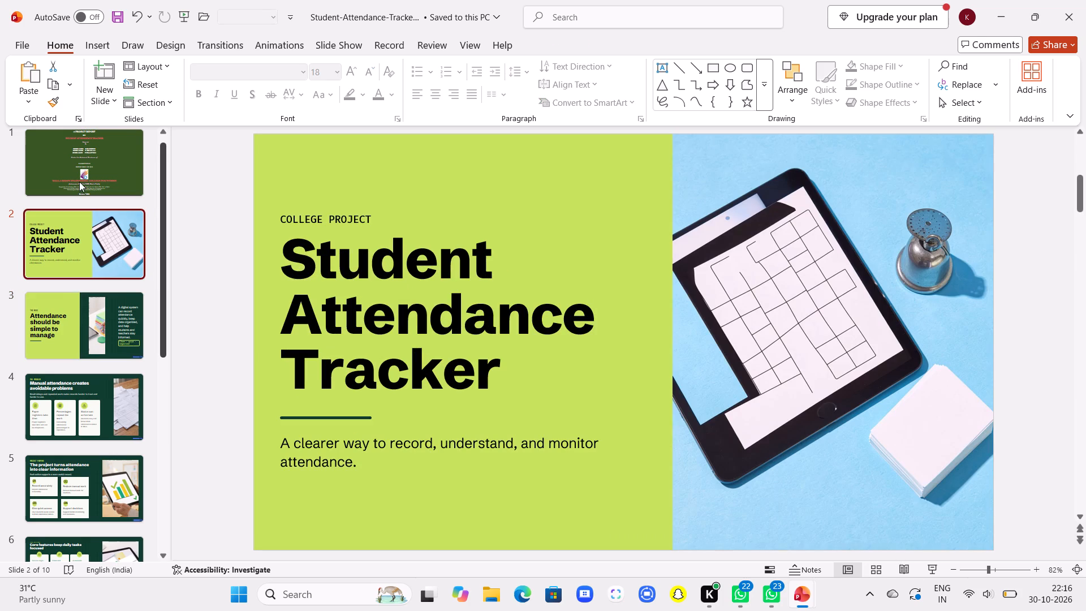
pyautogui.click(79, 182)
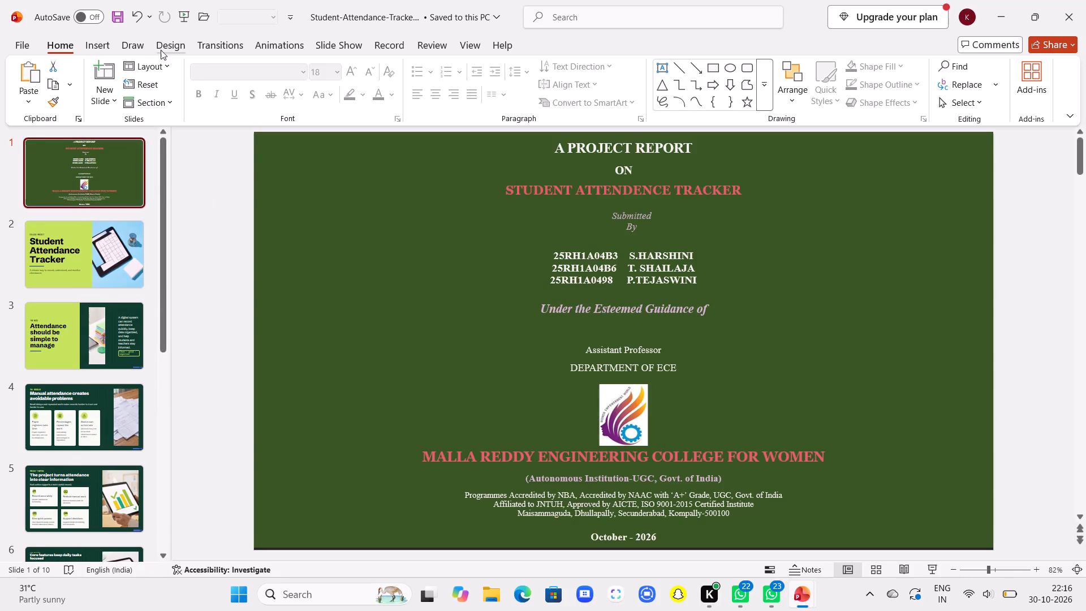
# Turn on AutoSave by uploading the presentation to the personal OneDrive.
pyautogui.click(85, 16)
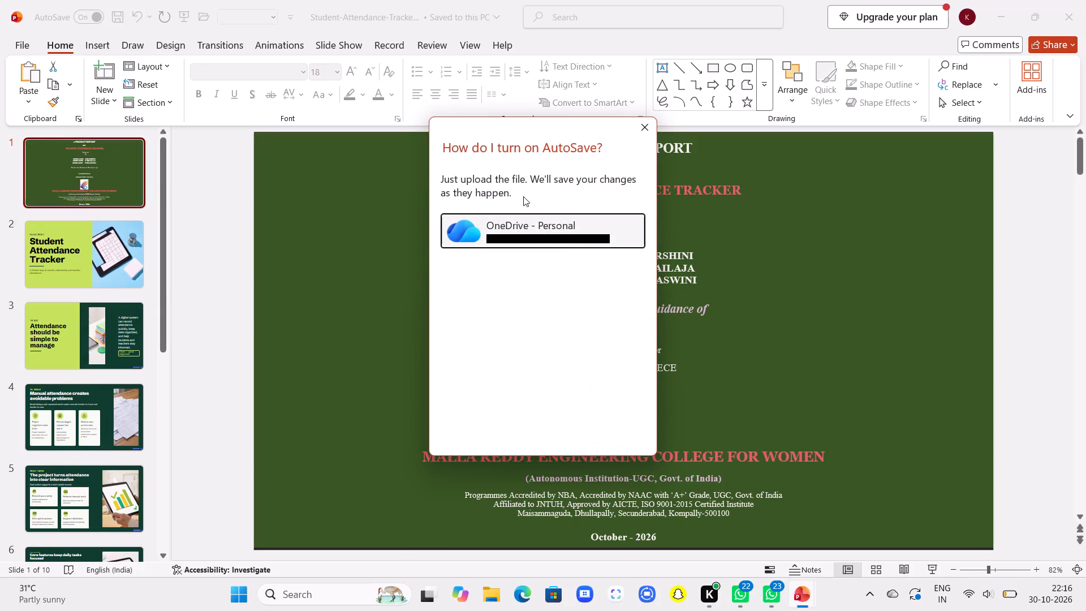
pyautogui.click(538, 233)
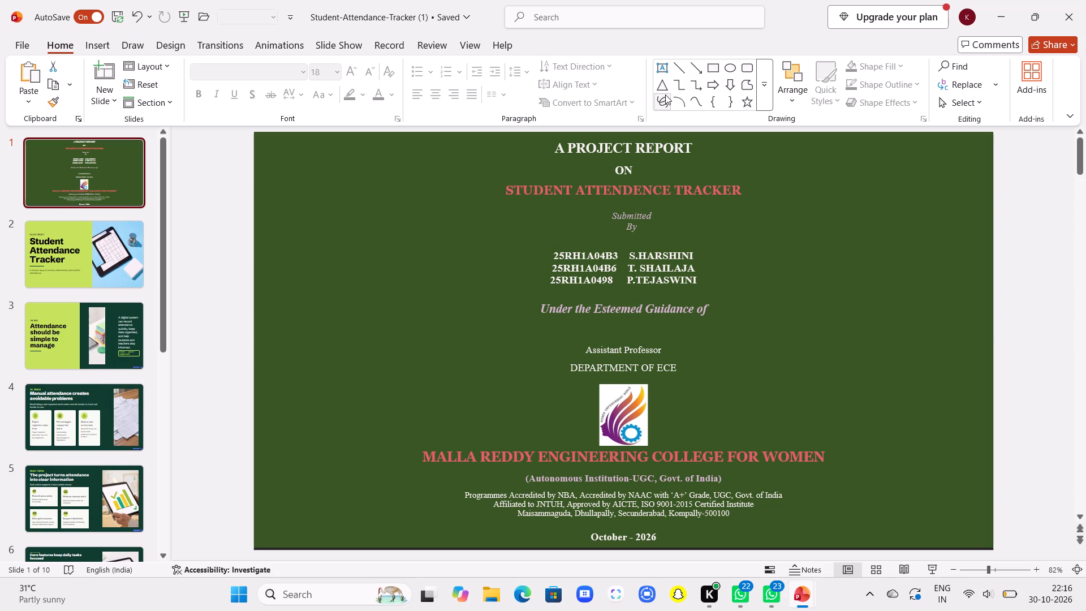
# Copy a sharing link to the presentation that lets anyone with the link edit.
pyautogui.click(1046, 46)
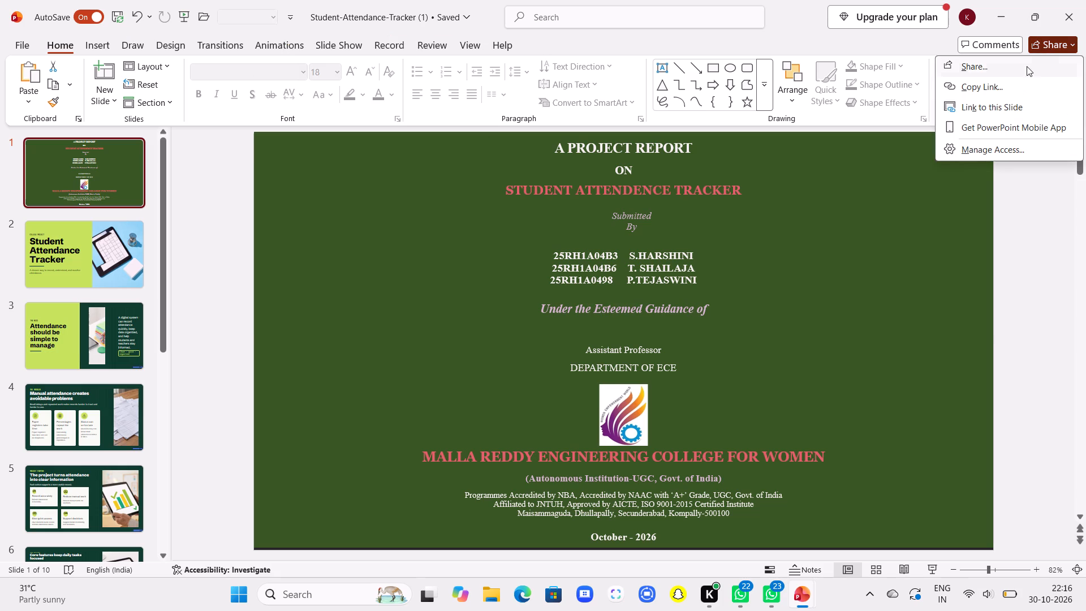
pyautogui.click(1018, 69)
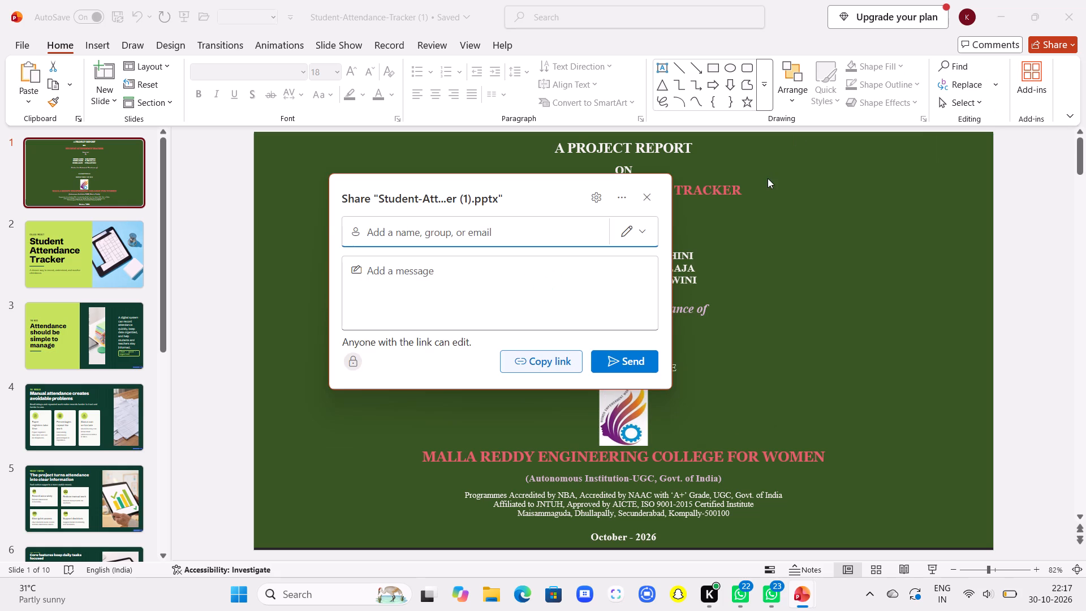
pyautogui.click(538, 367)
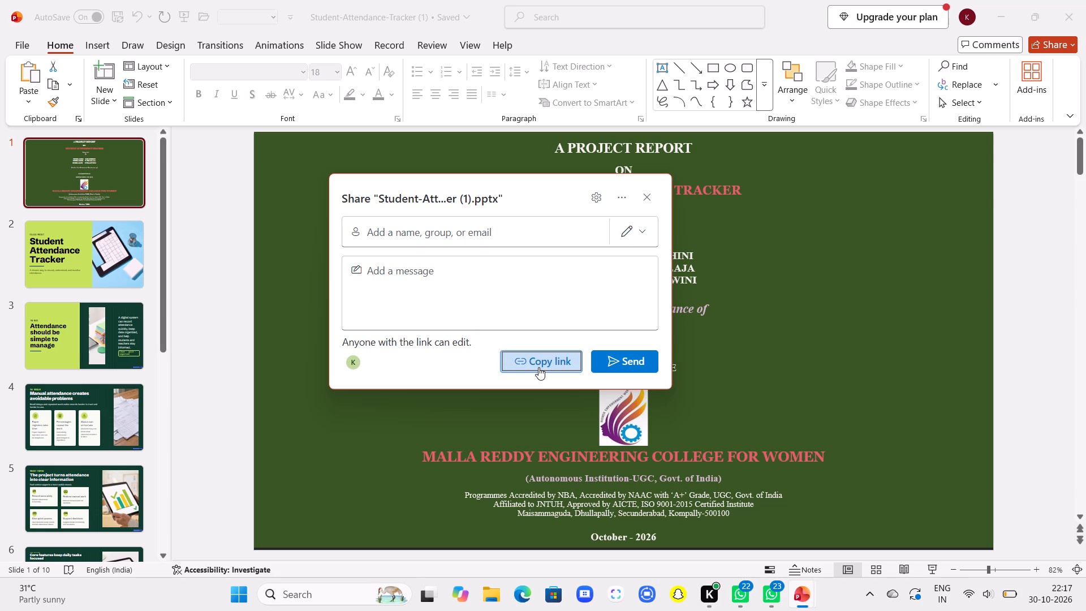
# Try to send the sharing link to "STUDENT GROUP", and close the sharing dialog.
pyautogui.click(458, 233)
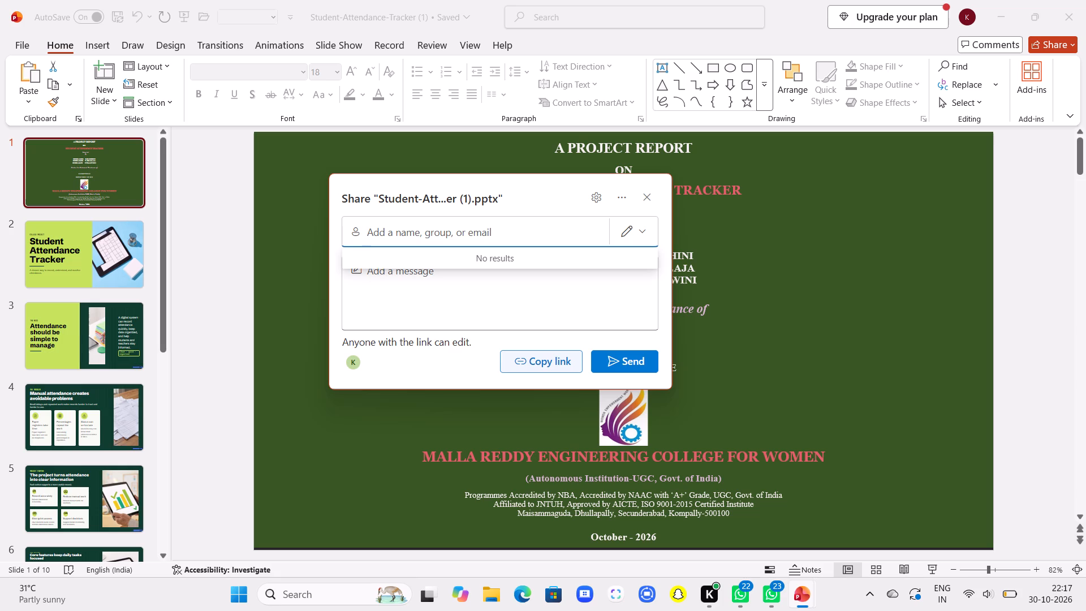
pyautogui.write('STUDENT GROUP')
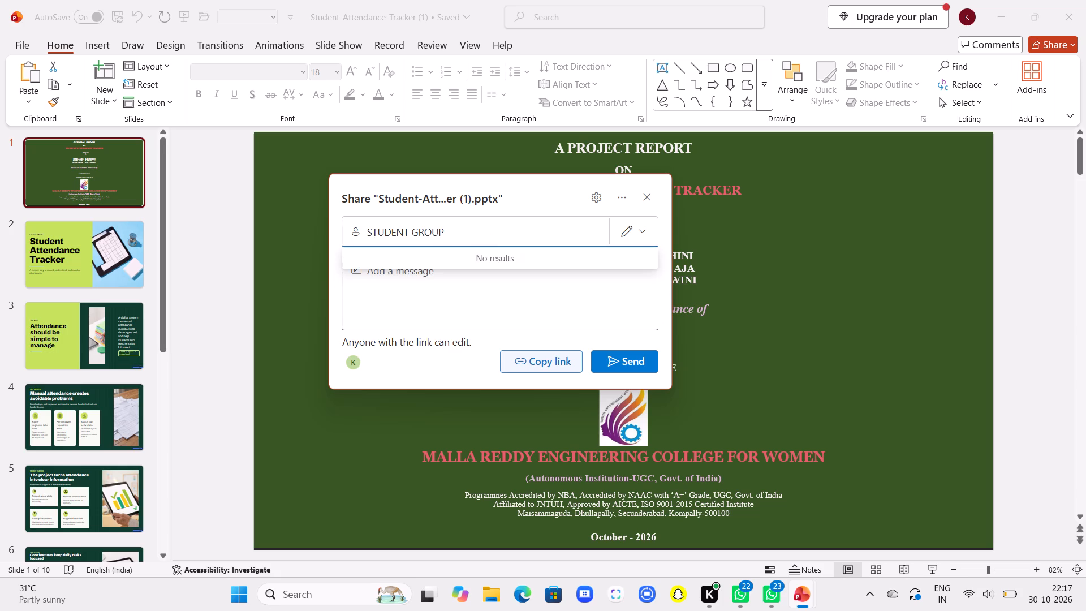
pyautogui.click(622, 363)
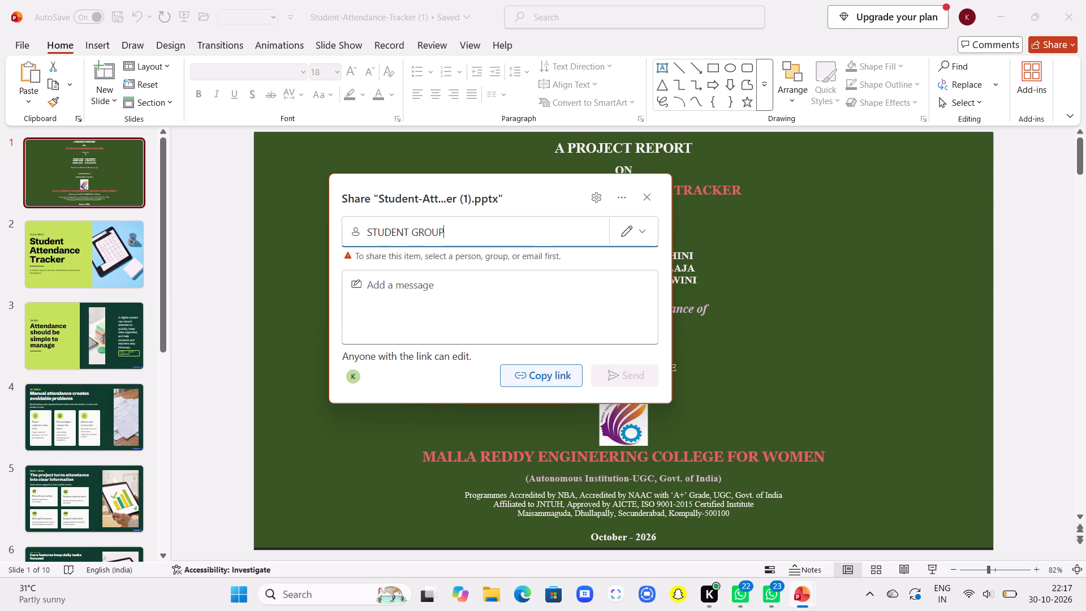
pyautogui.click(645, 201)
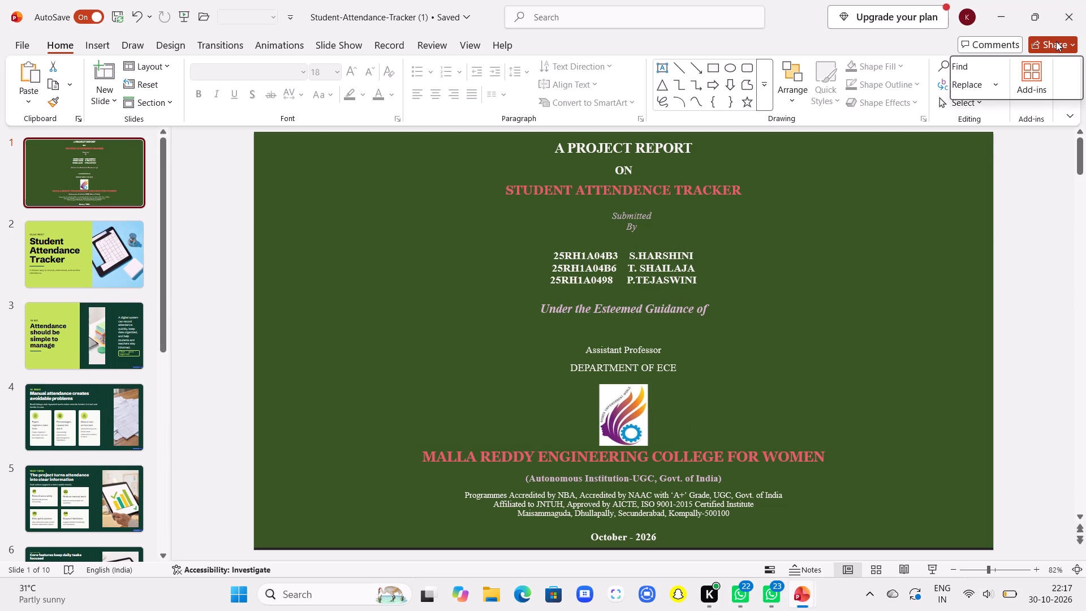
# Rename the presentation file as "STUDENT ATTENDENCE TRACKER (EDITED)", keeping it in the personal OneDrive Documents folder.
pyautogui.click(412, 12)
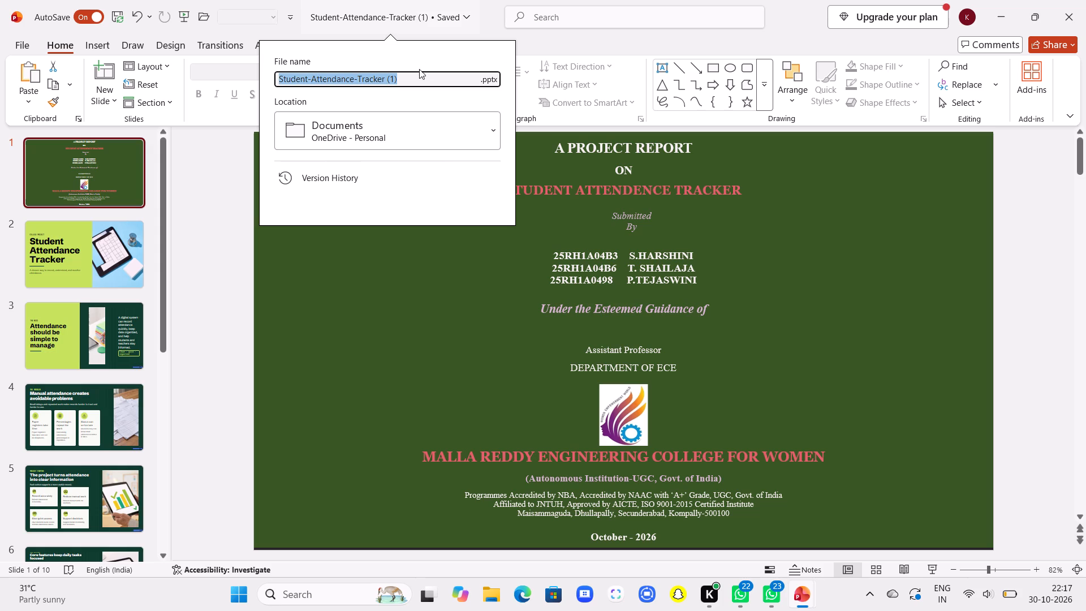
pyautogui.click(420, 74)
pyautogui.press('BackSpace')
pyautogui.press('BackSpace')
pyautogui.press('BackSpace')
pyautogui.press('BackSpace')
pyautogui.press('BackSpace')
pyautogui.press('BackSpace')
pyautogui.press('BackSpace')
pyautogui.press('BackSpace')
pyautogui.press('BackSpace')
pyautogui.press('BackSpace')
pyautogui.press('BackSpace')
pyautogui.press('BackSpace')
pyautogui.press('BackSpace')
pyautogui.press('BackSpace')
pyautogui.press('BackSpace')
pyautogui.press('BackSpace')
pyautogui.press('BackSpace')
pyautogui.press('BackSpace')
pyautogui.press('BackSpace')
pyautogui.press('BackSpace')
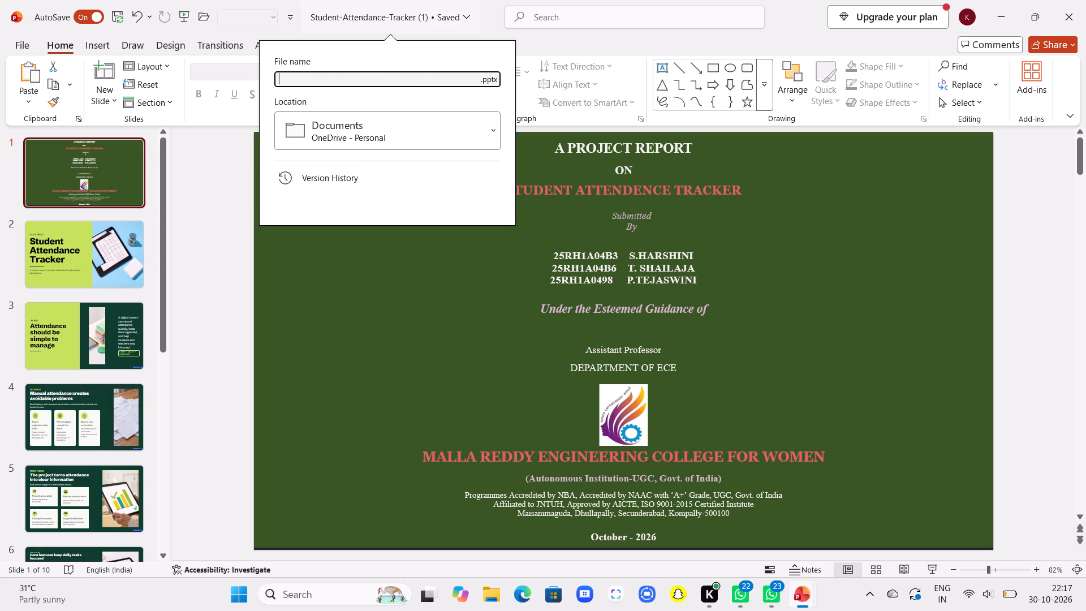
pyautogui.write('STUDENT ATTEN')
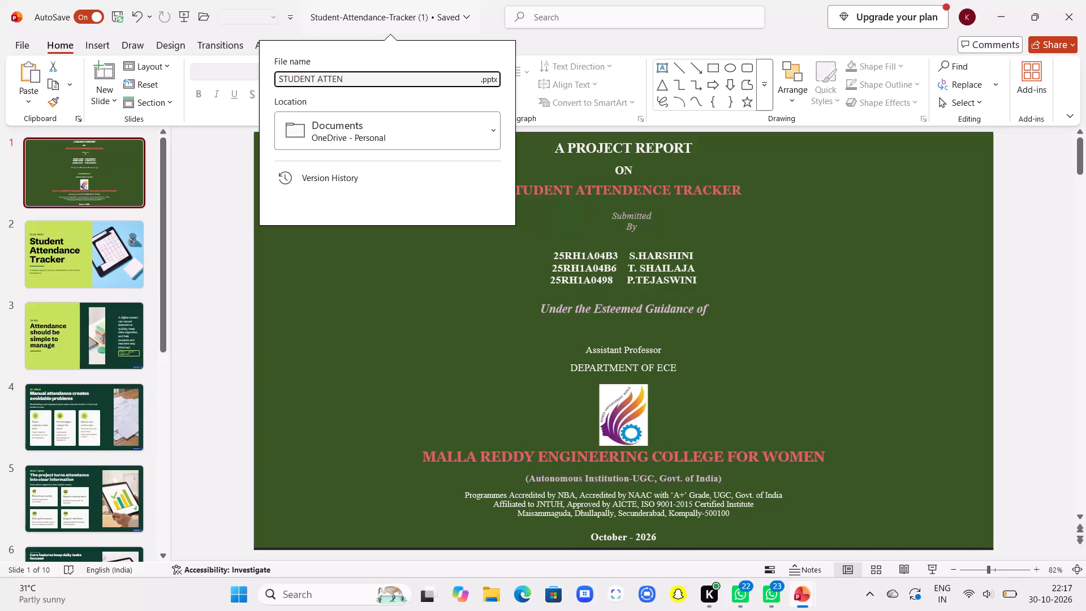
pyautogui.write('DENCE TRACKER')
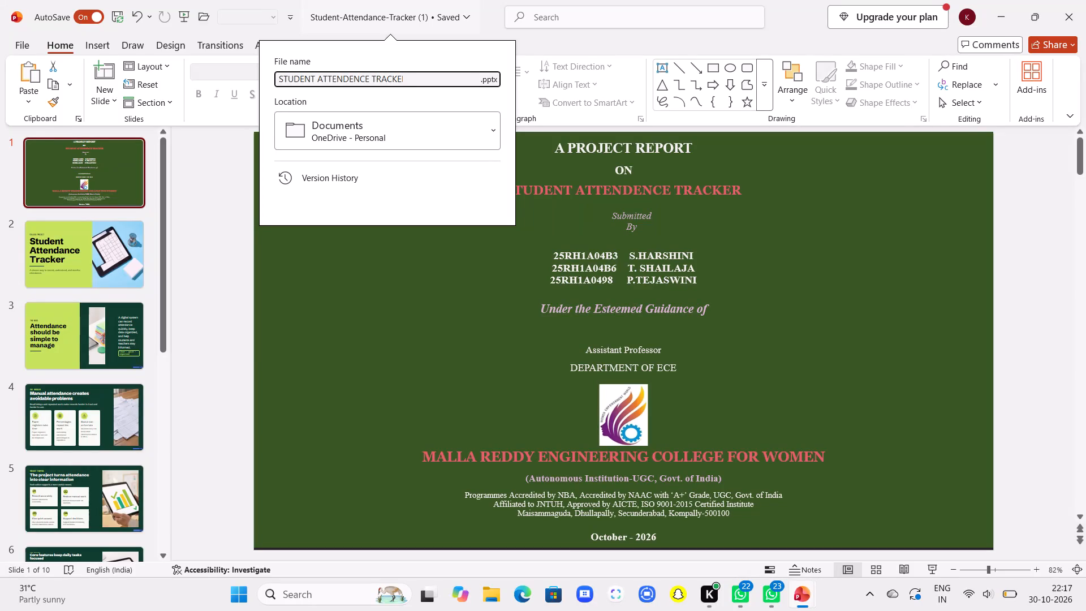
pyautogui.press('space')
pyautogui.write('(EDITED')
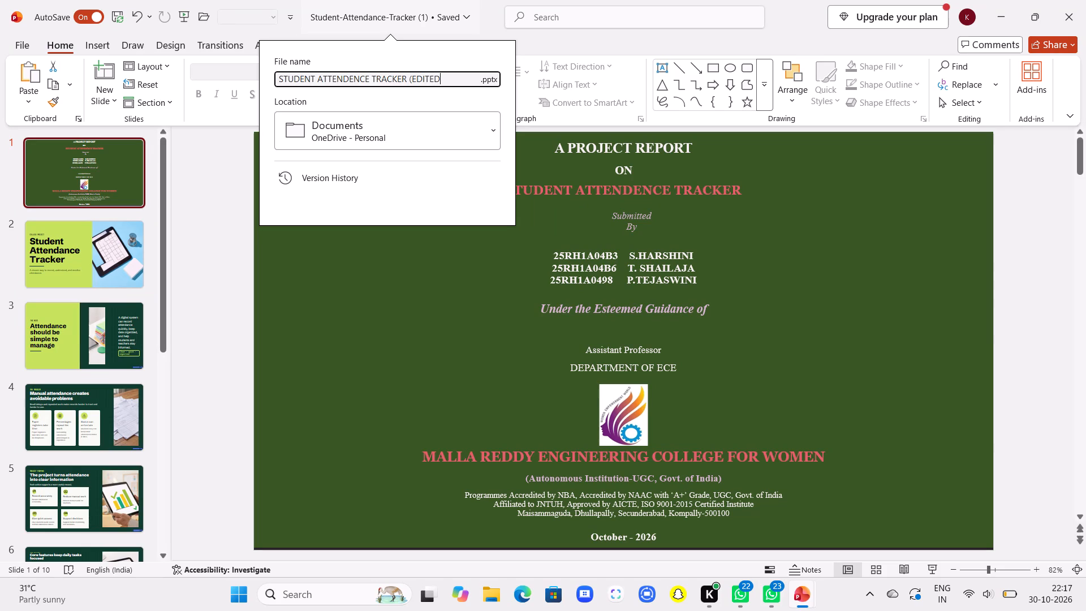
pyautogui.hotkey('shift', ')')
# Apply the new file name "STUDENT ATTENDENCE TRACKER (EDITED)" to the presentation.
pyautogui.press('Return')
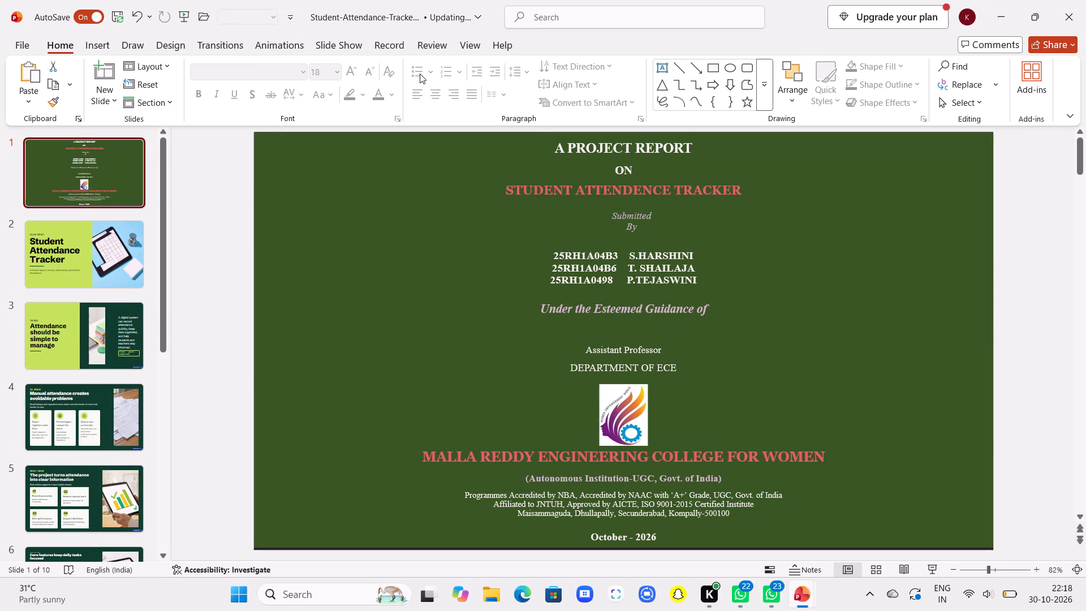
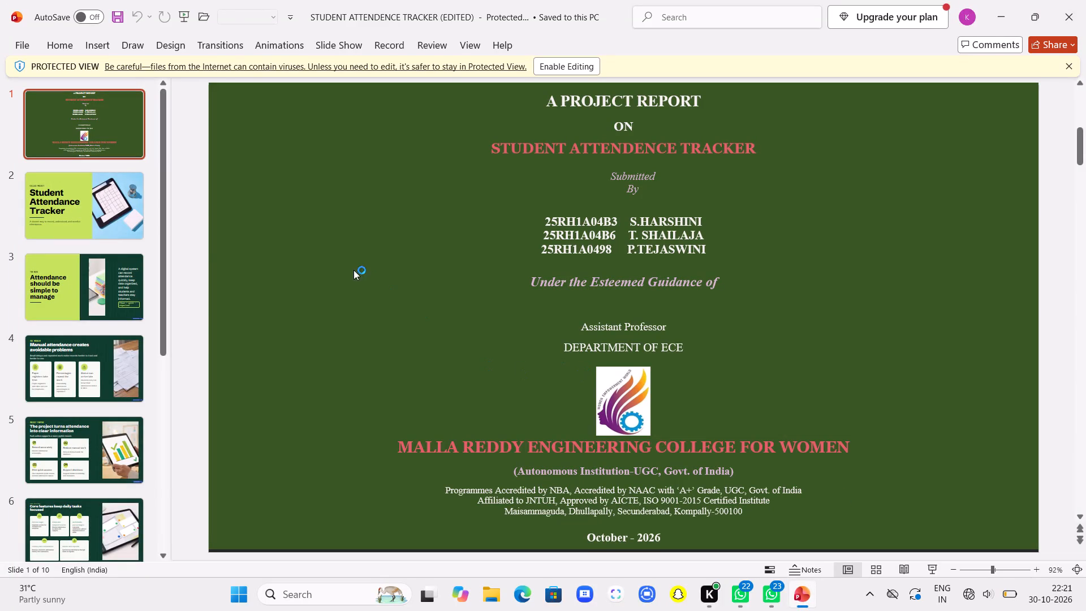
# Review the slides of the edited presentation copy, from slide 2 through slide 8, checking their content and layout.
pyautogui.click(108, 228)
pyautogui.click(123, 296)
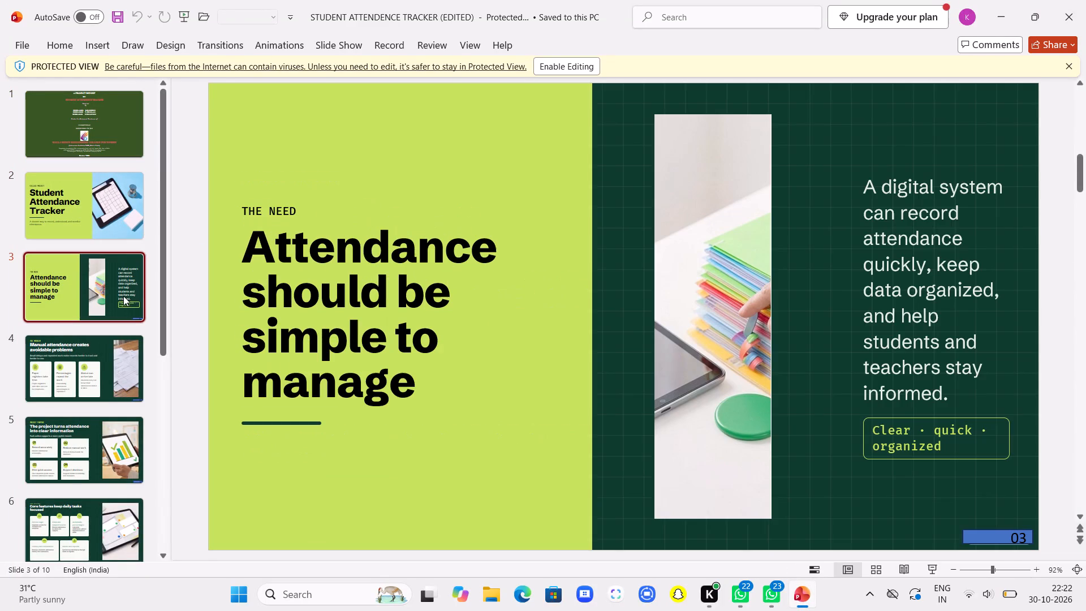
pyautogui.click(124, 397)
pyautogui.click(124, 458)
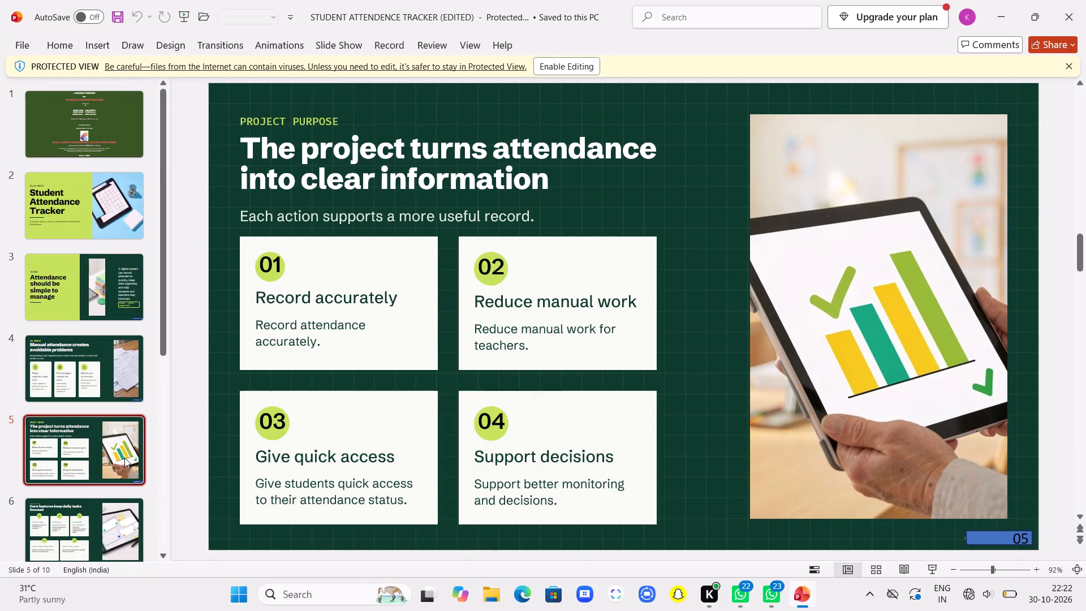
pyautogui.scroll(-1, 89, 488)
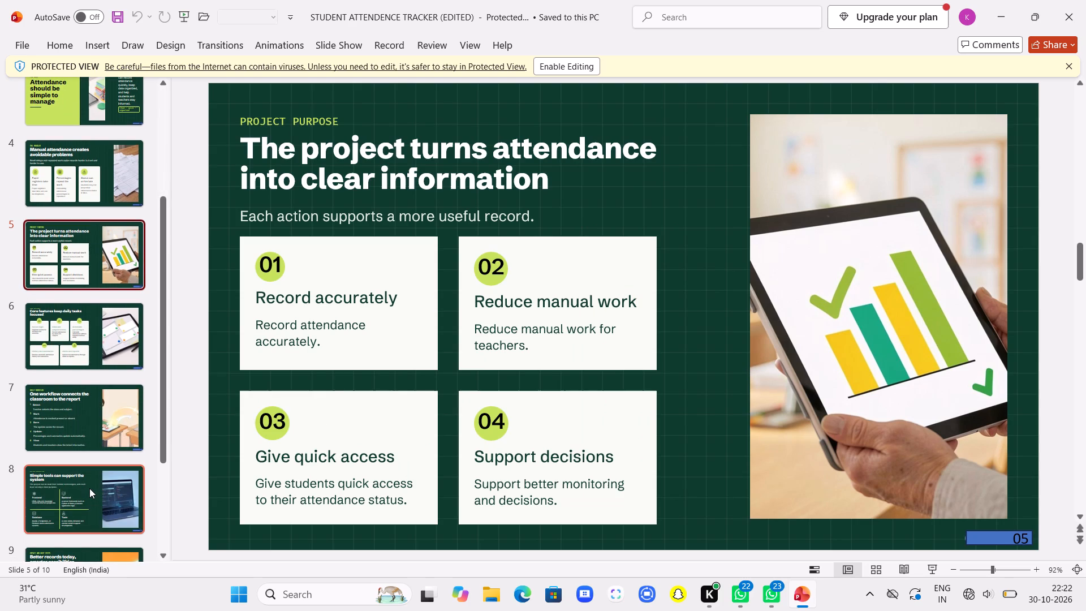
pyautogui.click(89, 488)
pyautogui.click(77, 385)
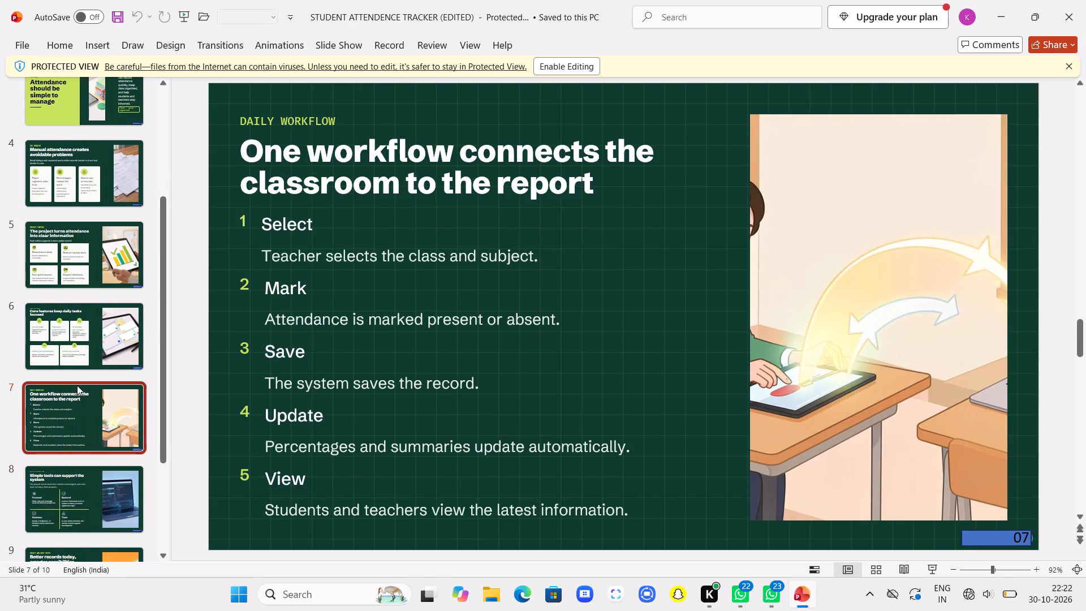
# Review slides 8 to 10 of the edited presentation, and recheck slides 2, 4 and 5, for their content and page numbers.
pyautogui.click(92, 492)
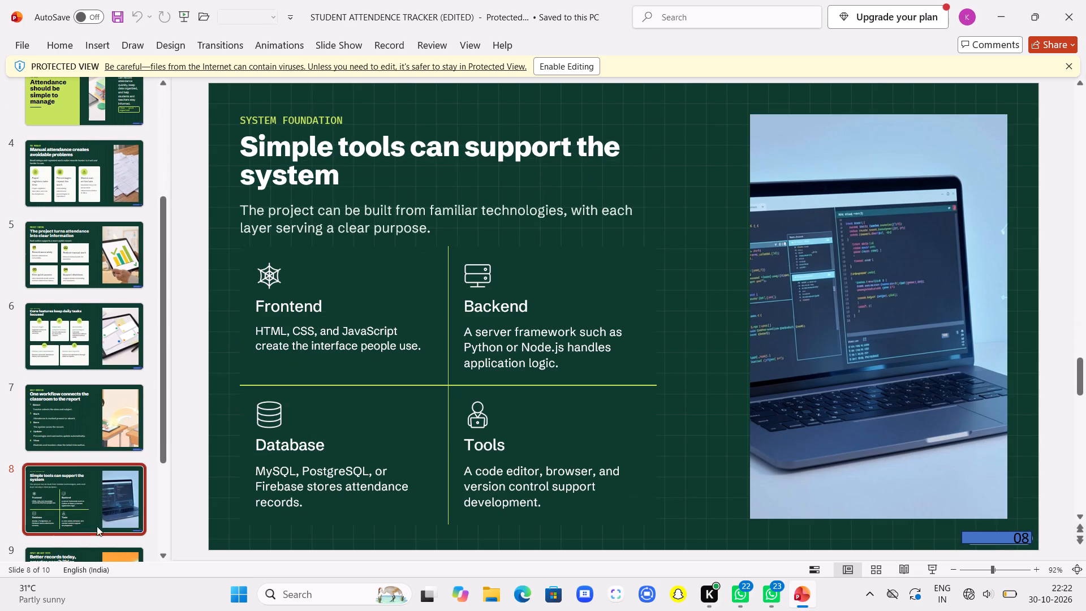
pyautogui.scroll(-1, 107, 548)
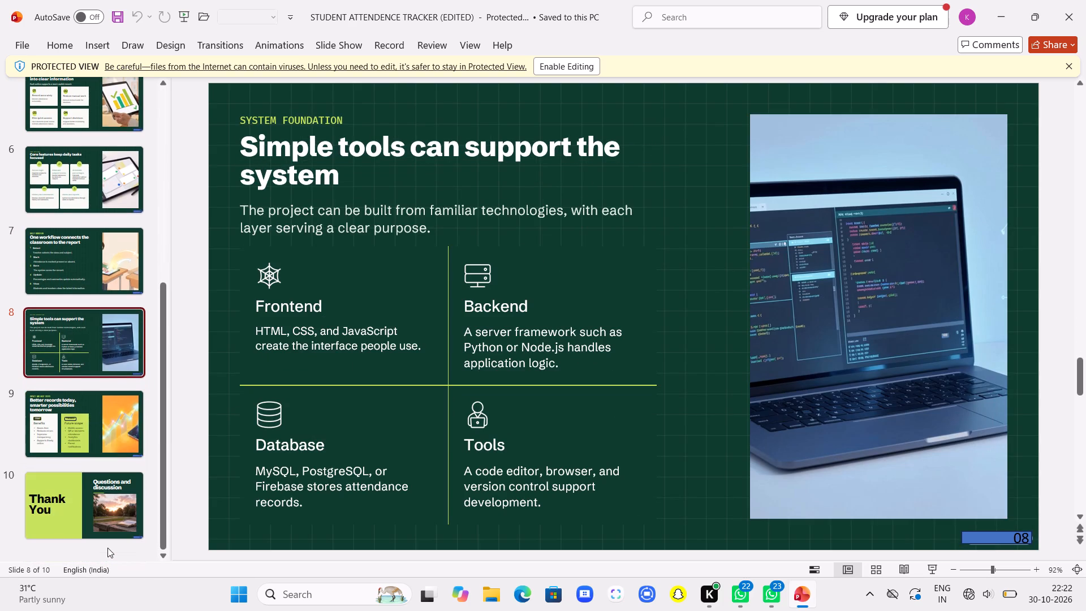
pyautogui.click(112, 434)
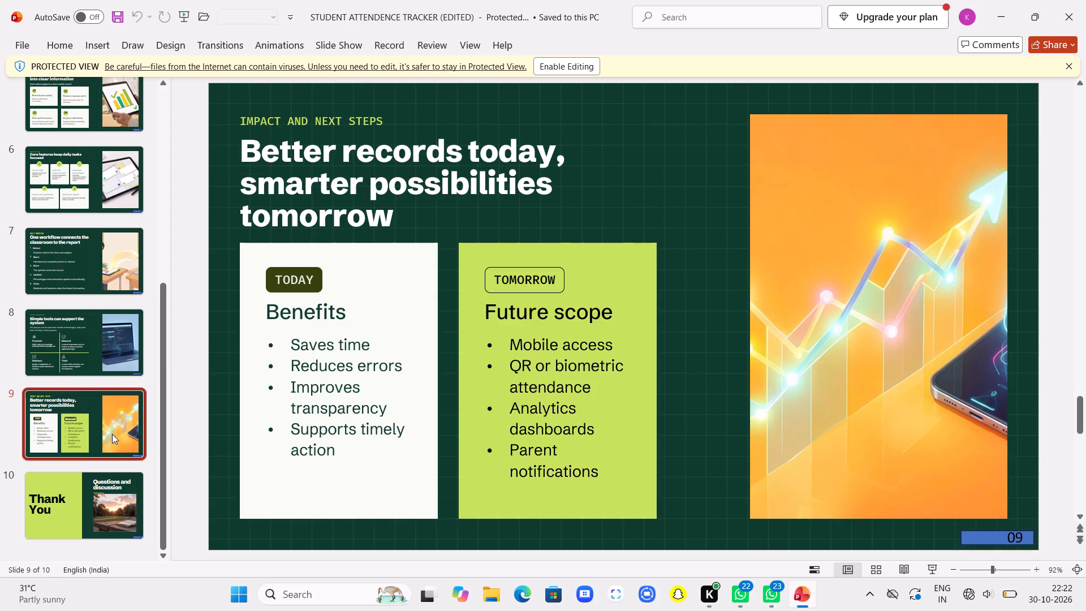
pyautogui.click(112, 479)
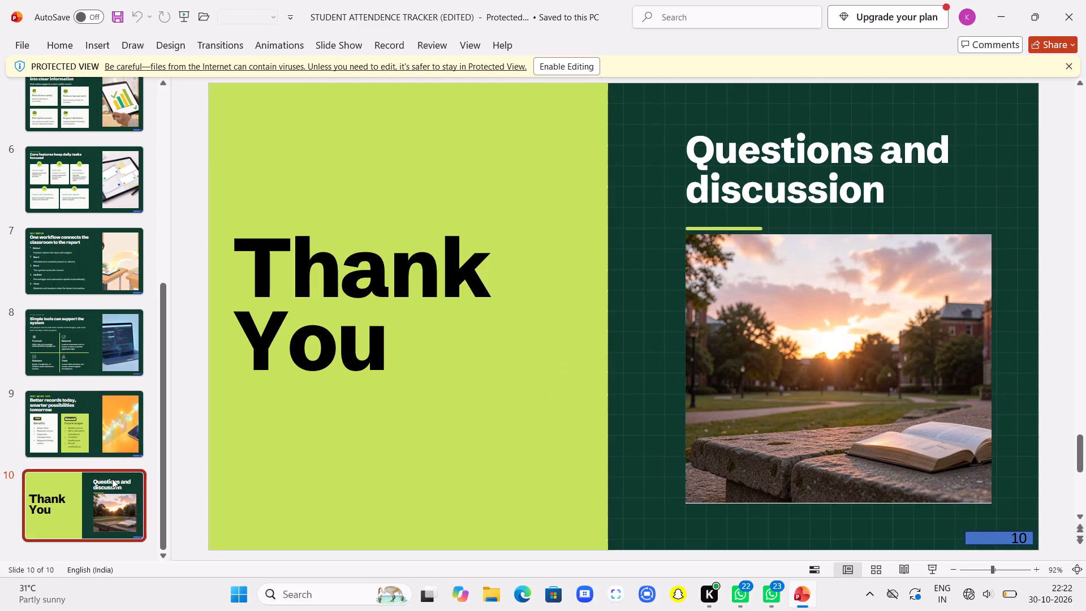
pyautogui.scroll(11, 112, 479)
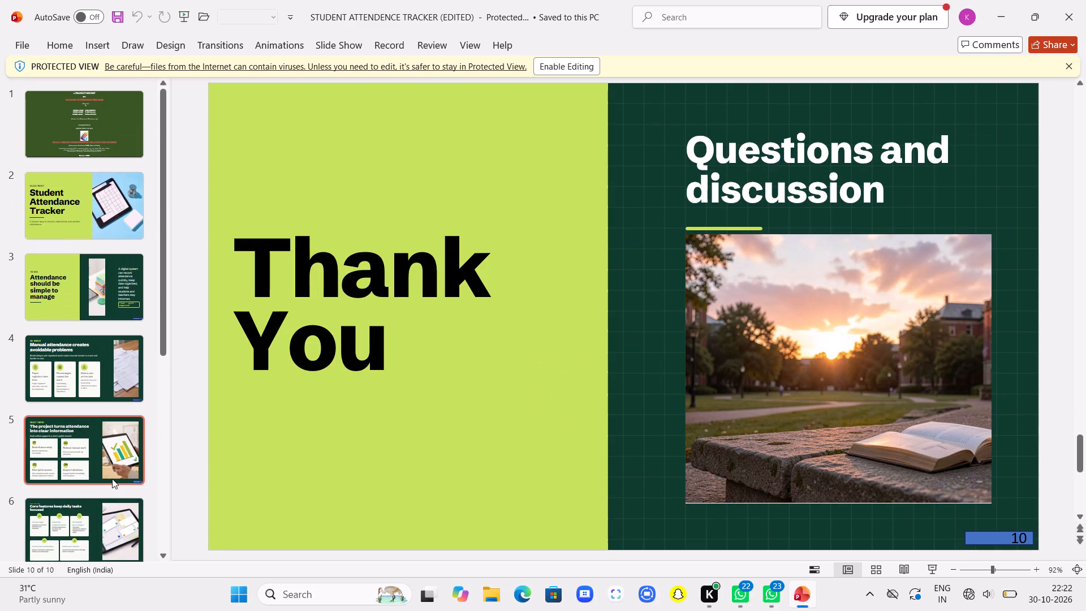
pyautogui.click(87, 249)
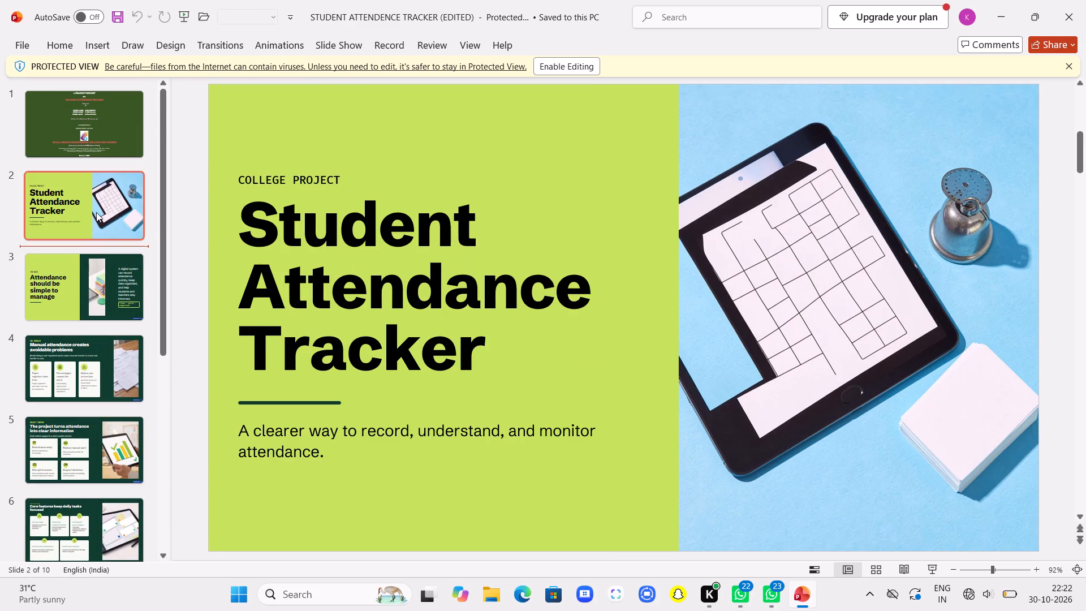
pyautogui.click(98, 209)
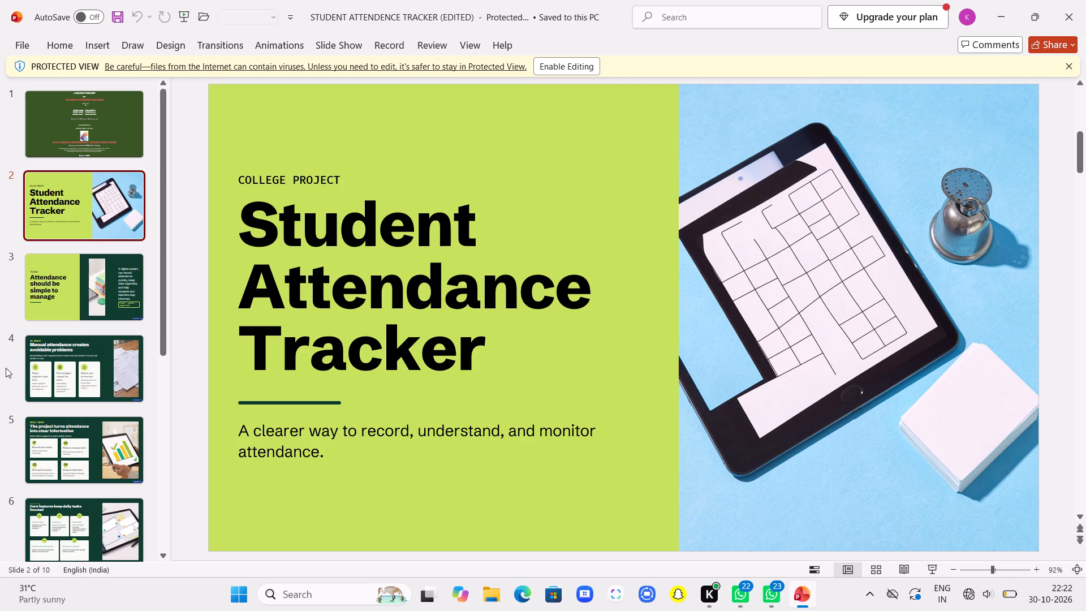
pyautogui.click(119, 351)
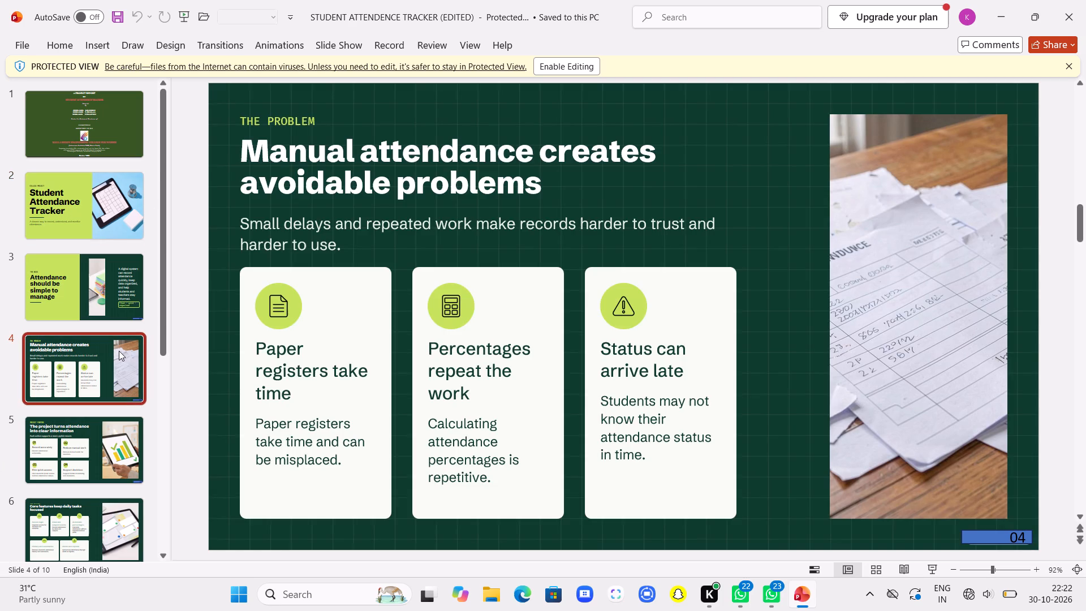
pyautogui.click(87, 423)
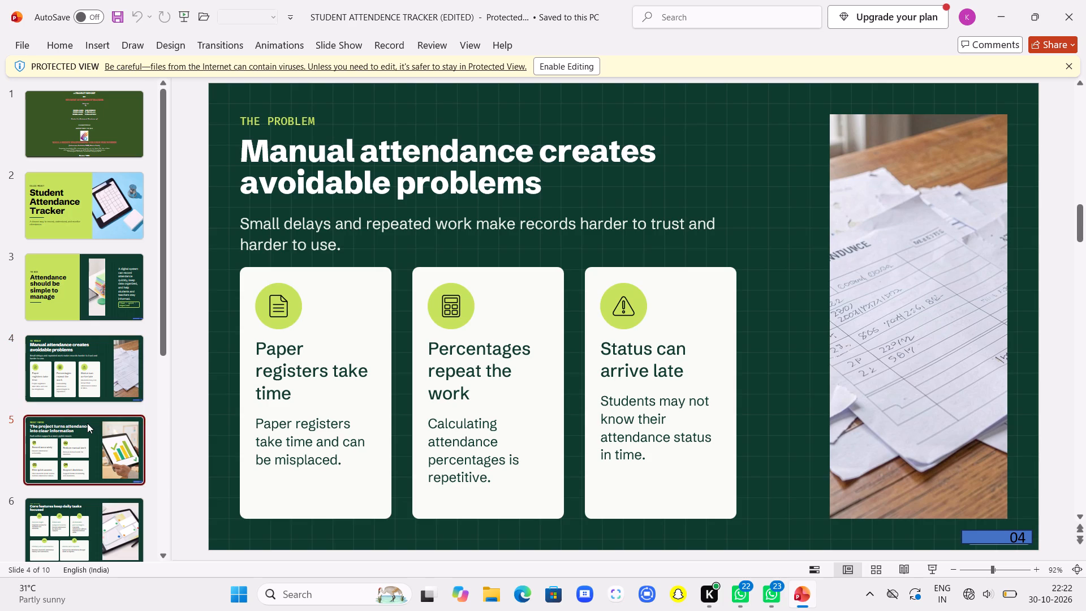